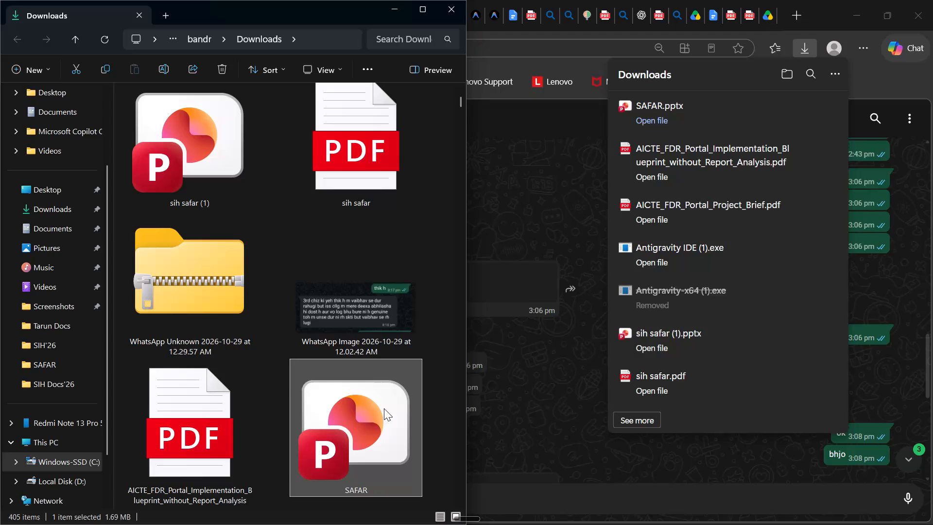
# Open the SAFAR presentation from the Downloads folder and enable editing.
pyautogui.press('Return')
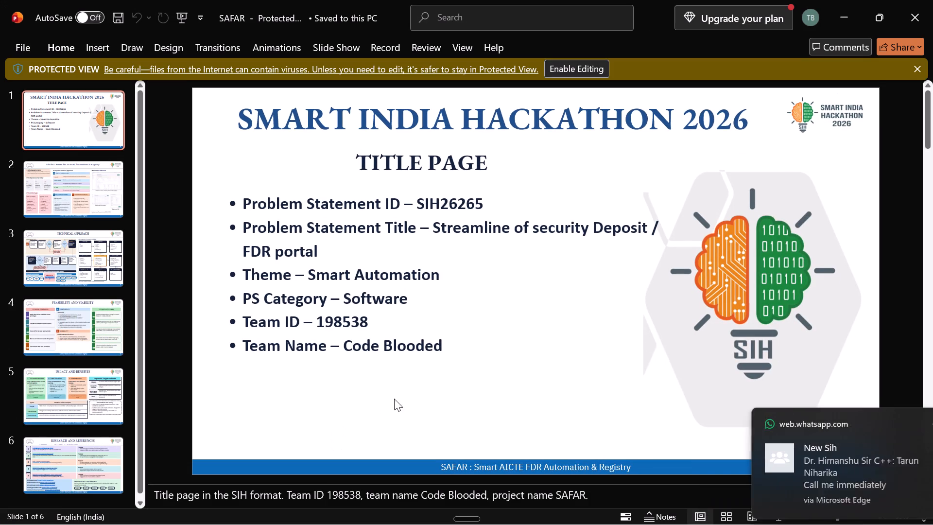
pyautogui.click(567, 64)
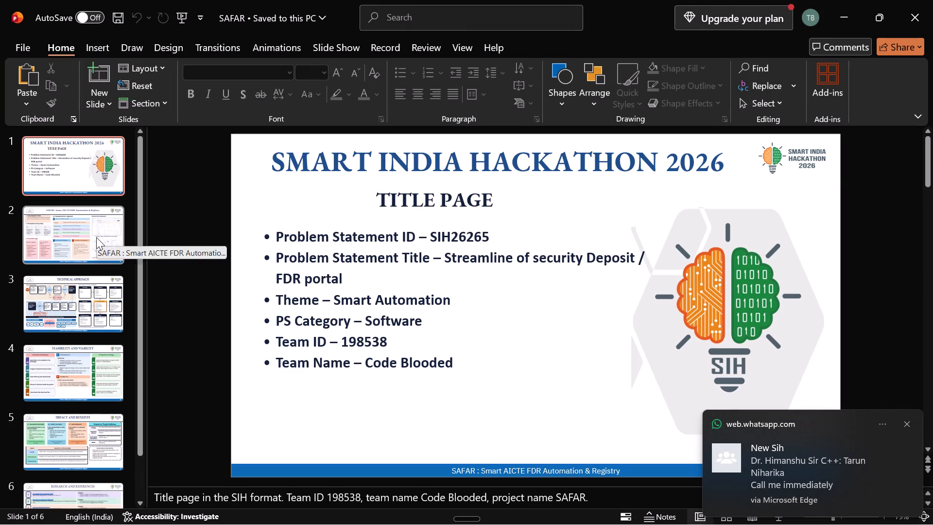
# Examine slide 2, checking the prototype dashboard image and whether the Code Blooded team-name oval can be edited.
pyautogui.click(96, 237)
pyautogui.click(685, 261)
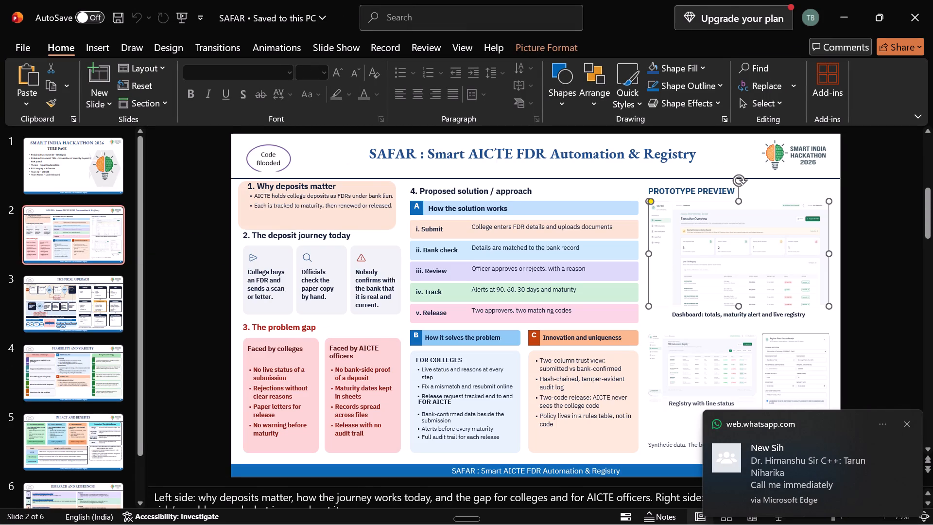
pyautogui.keyDown('ctrl'); pyautogui.scroll(5, 685, 261); pyautogui.keyUp('ctrl')
pyautogui.keyDown('ctrl'); pyautogui.scroll(-3, 685, 261); pyautogui.keyUp('ctrl')
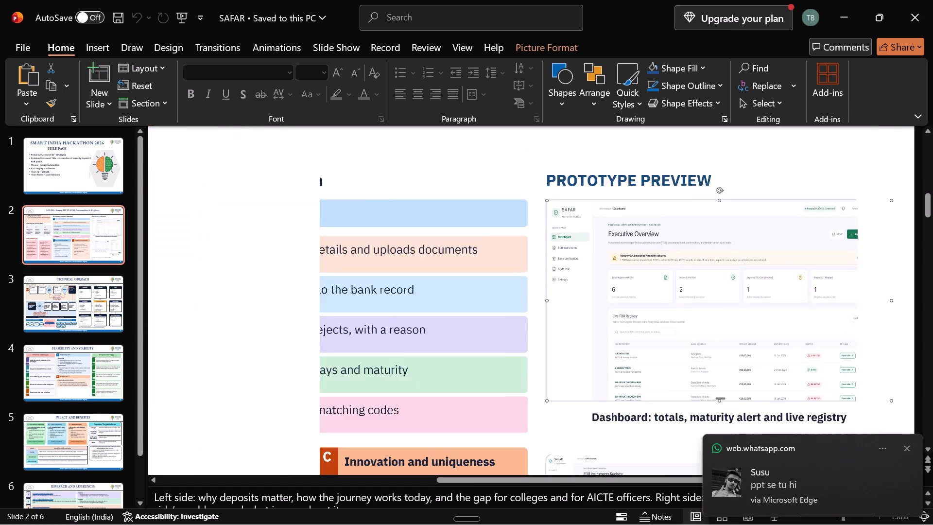
pyautogui.keyDown('ctrl'); pyautogui.scroll(-2, 685, 261); pyautogui.keyUp('ctrl')
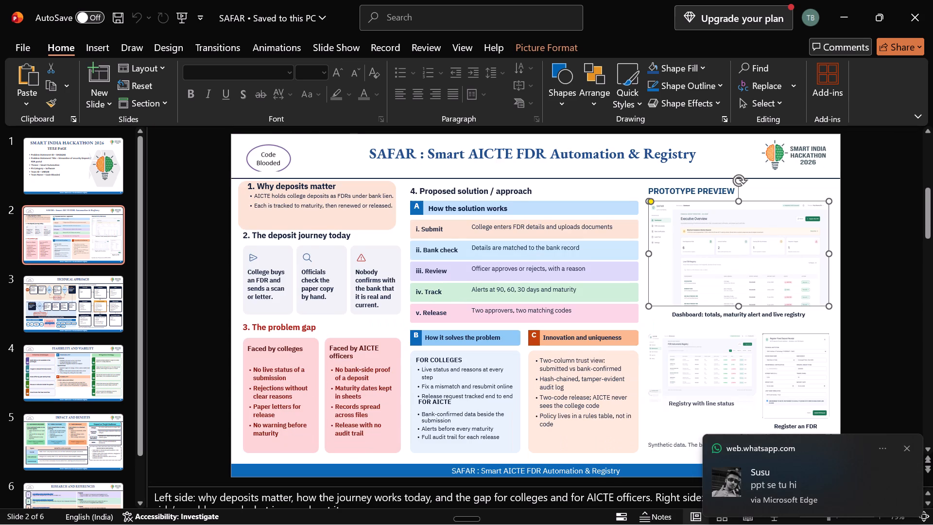
pyautogui.click(269, 155)
pyautogui.click(269, 155)
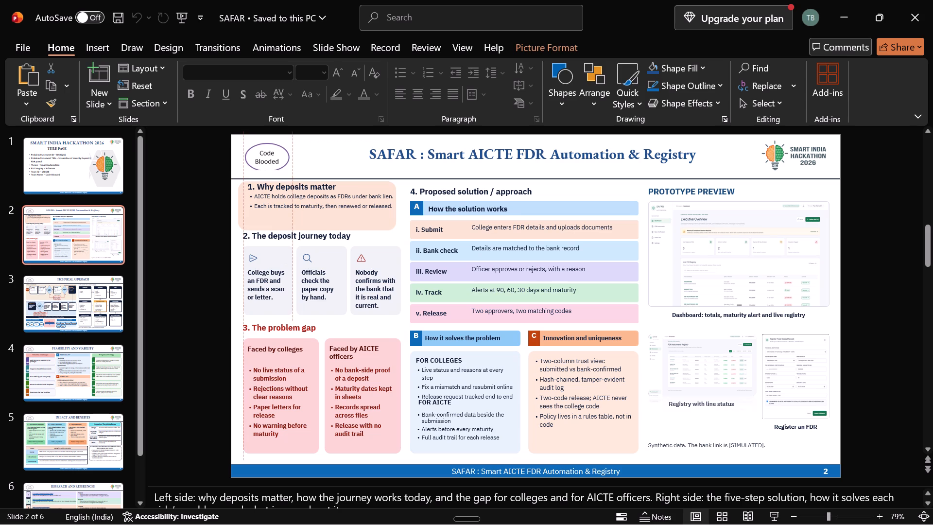
pyautogui.click(266, 153)
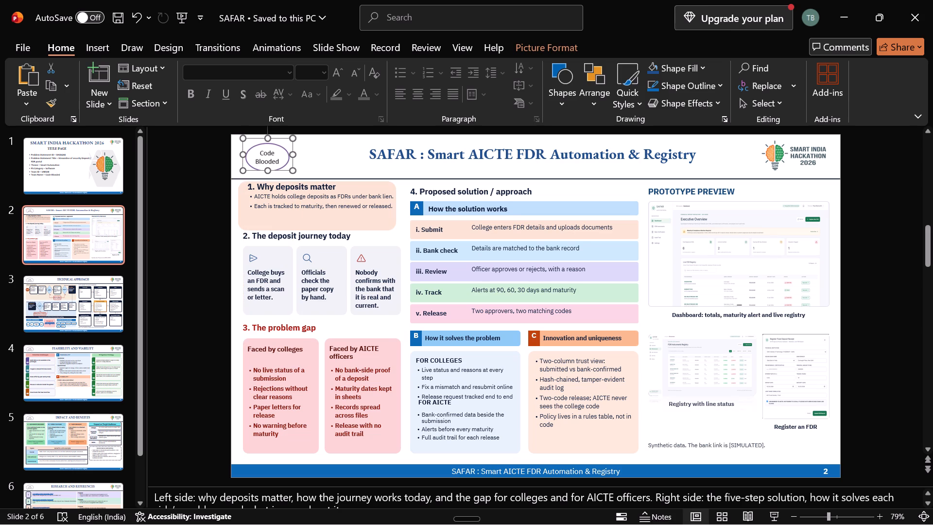
# Open the sih safar (1) presentation from the Downloads folder and check its Code Blooded oval on the references slide.
pyautogui.press('super+Left')
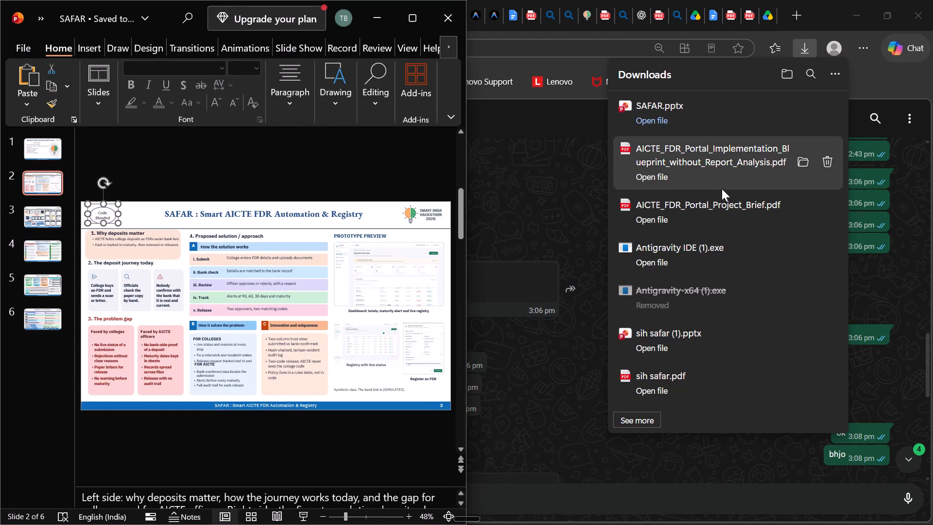
pyautogui.scroll(-1, 723, 268)
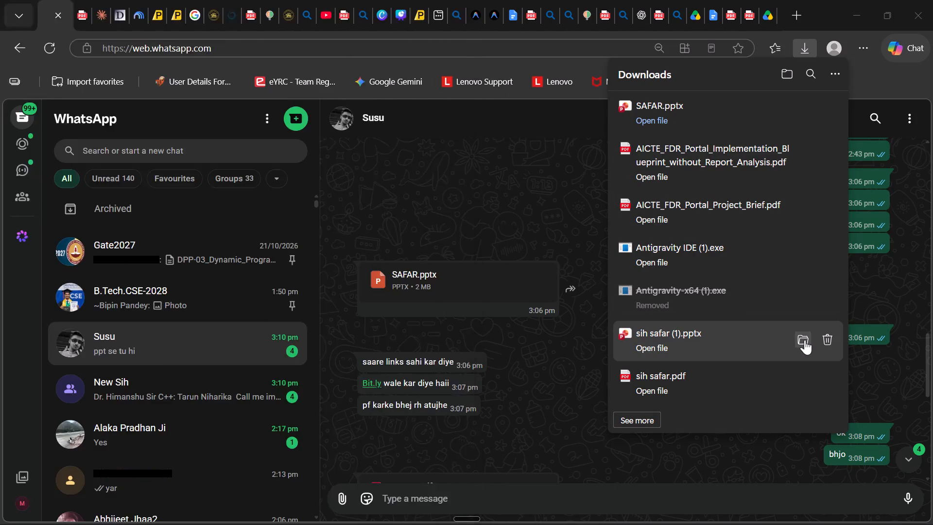
pyautogui.click(805, 340)
pyautogui.click(166, 190)
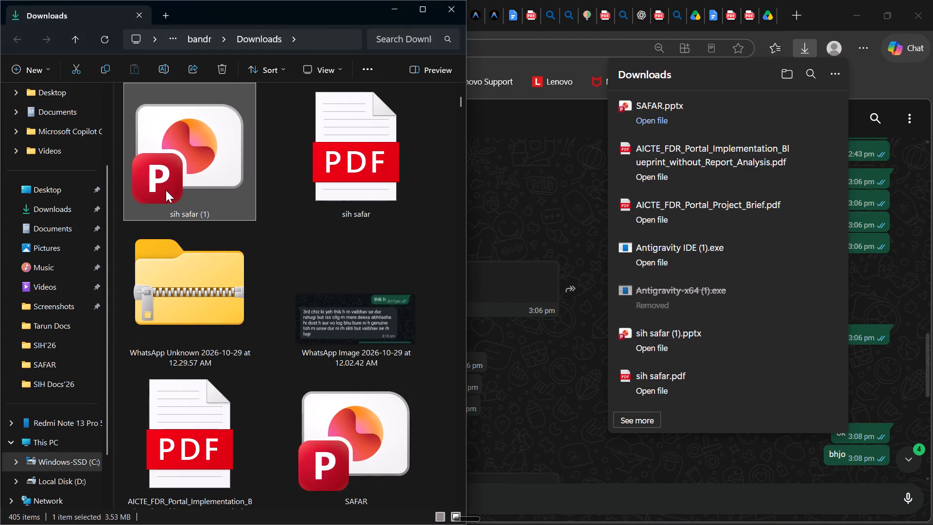
pyautogui.press('Return')
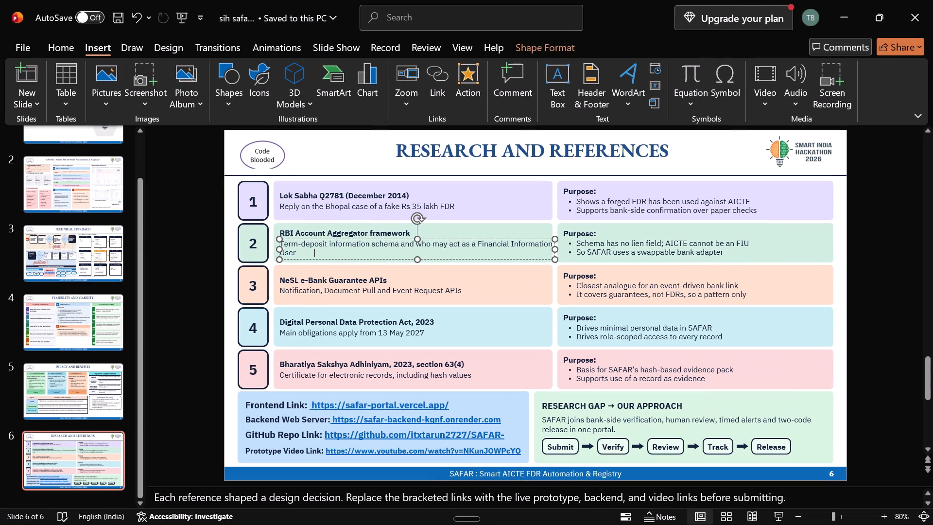
pyautogui.click(269, 157)
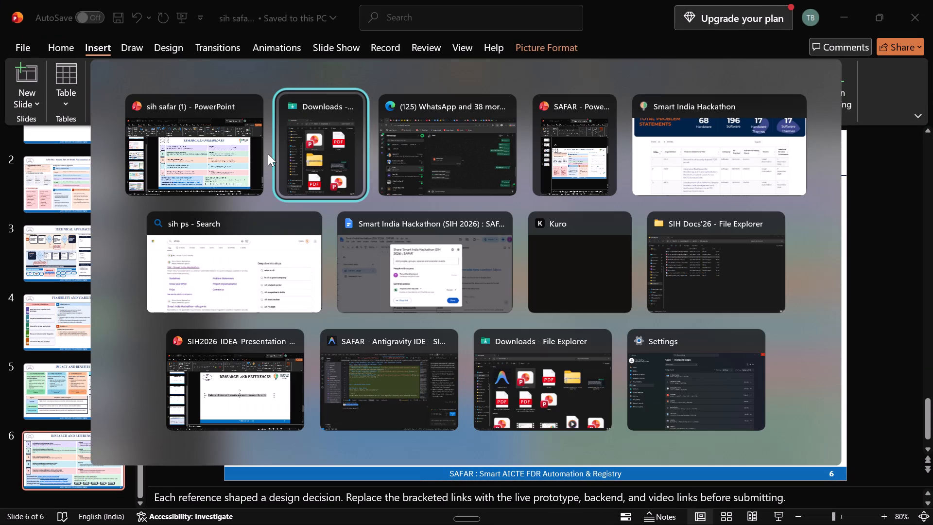
# Find the SIH2026-IDEA-Presentation-Format (2) template in the Downloads folder and open it.
pyautogui.scroll(-3, 439, 213)
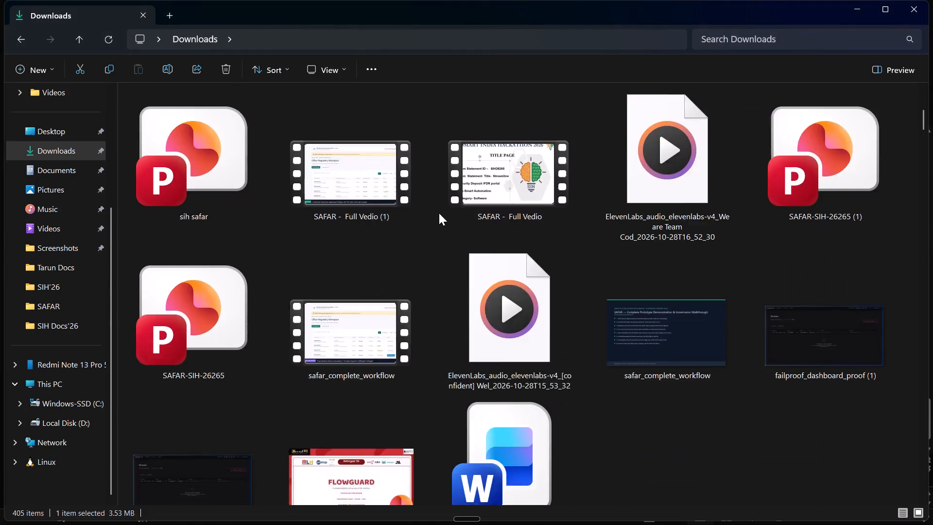
pyautogui.scroll(-7, 439, 213)
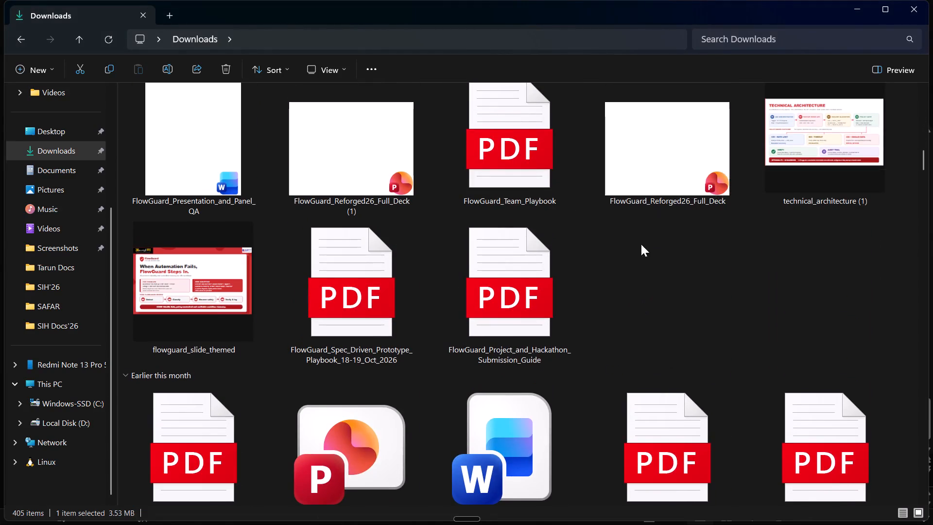
pyautogui.scroll(-4, 614, 352)
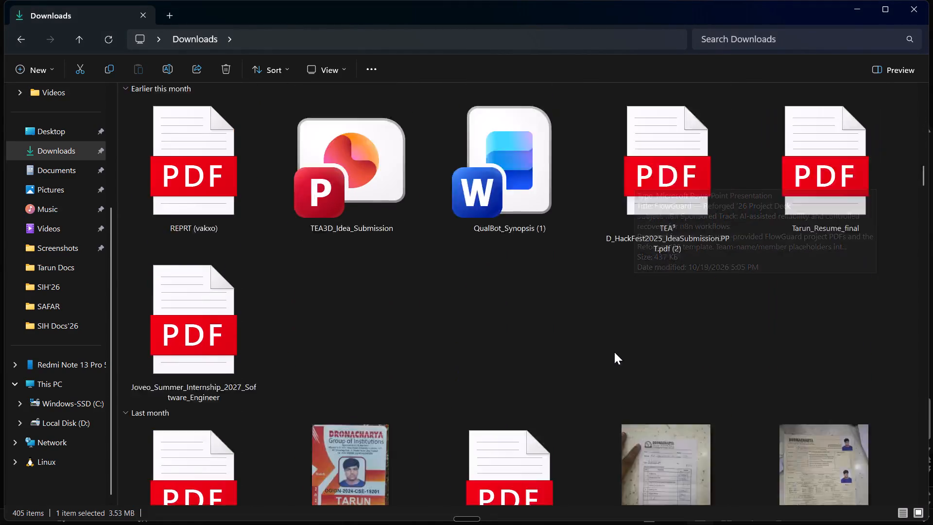
pyautogui.scroll(-6, 614, 352)
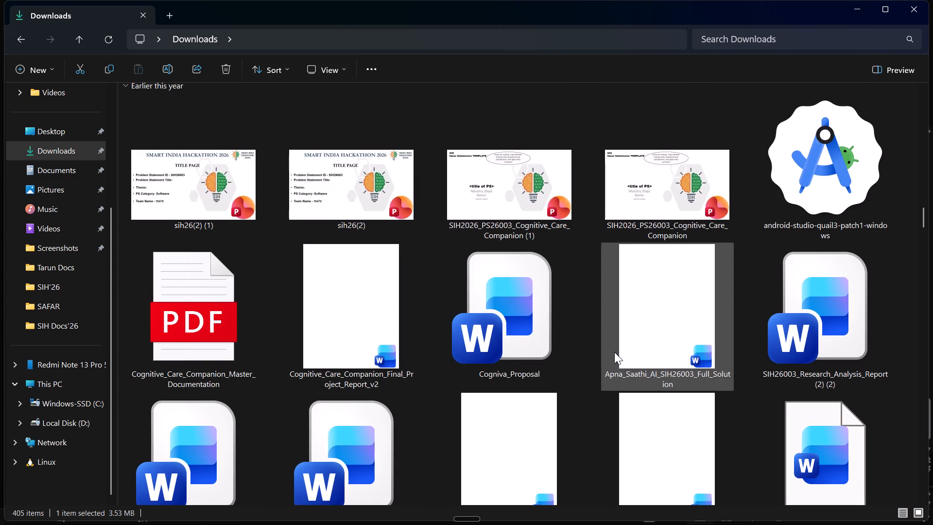
pyautogui.scroll(-4, 631, 221)
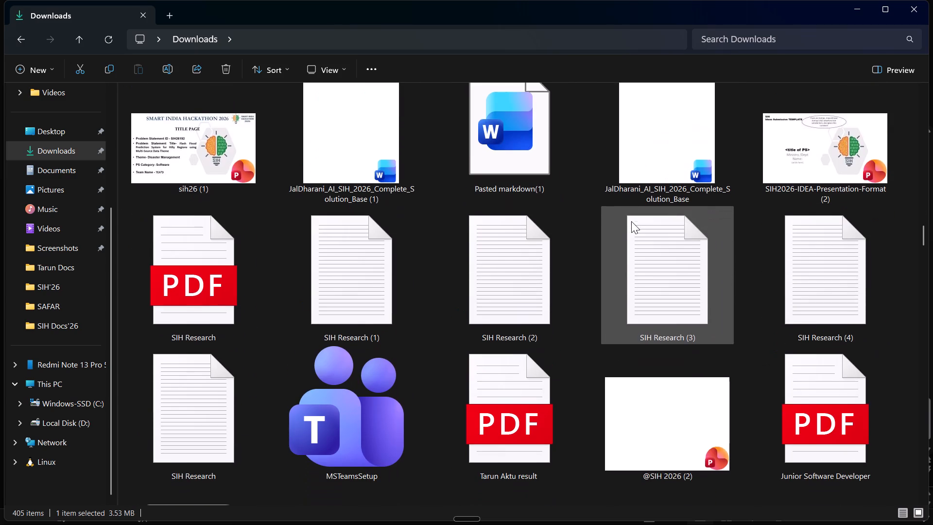
pyautogui.click(834, 86)
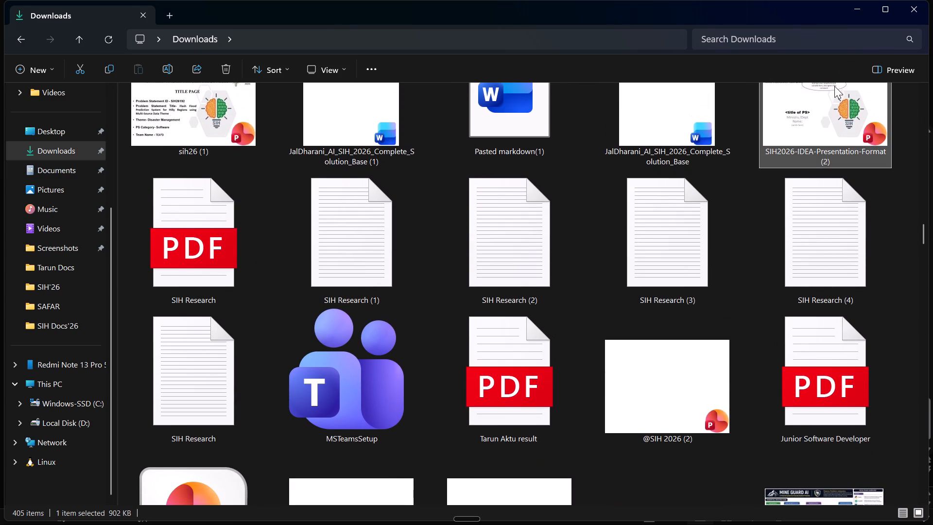
pyautogui.press('Return')
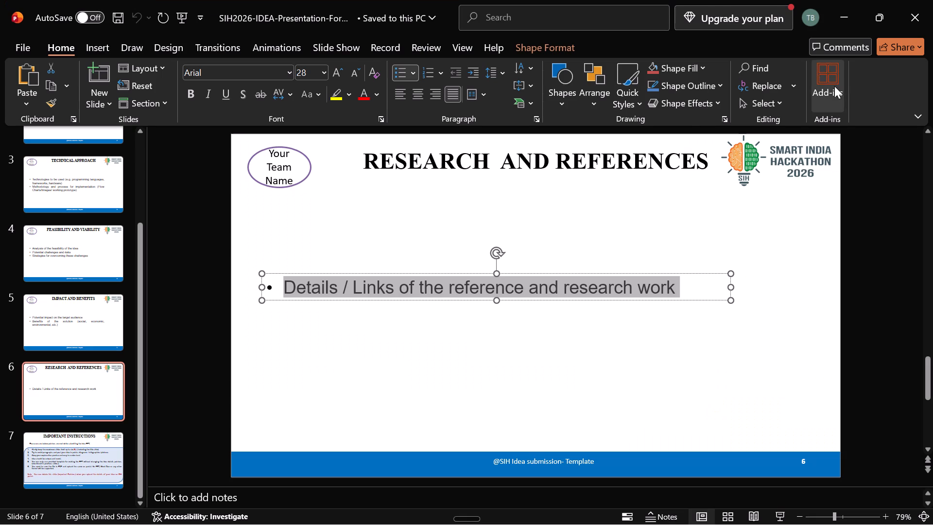
# Copy the "Your Team Name" oval from the template's Research and References slide.
pyautogui.click(275, 174)
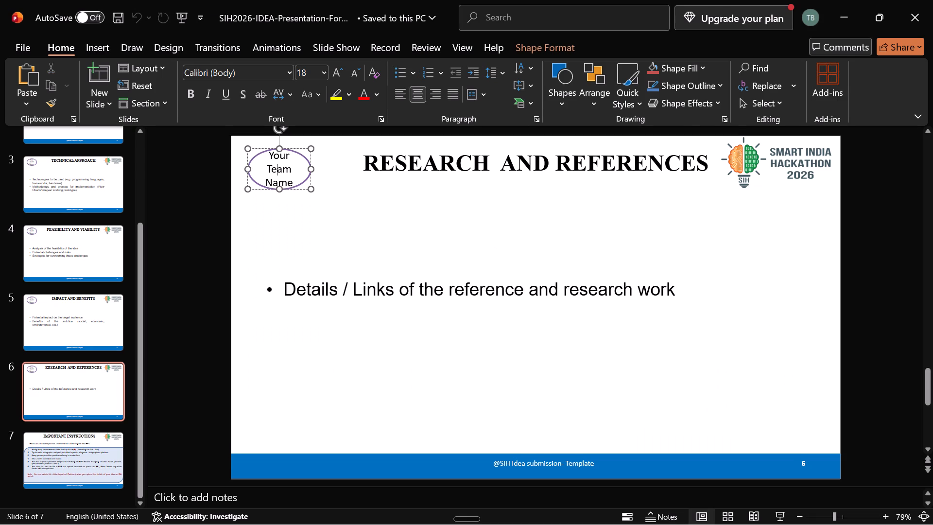
pyautogui.hotkey('ctrl', 'c')
pyautogui.hotkey('ctrl', 'a')
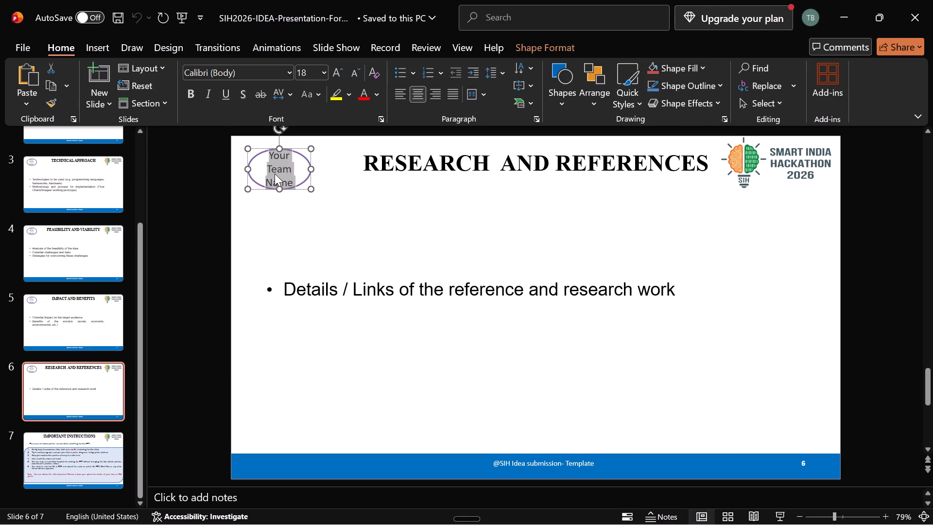
pyautogui.click(314, 169)
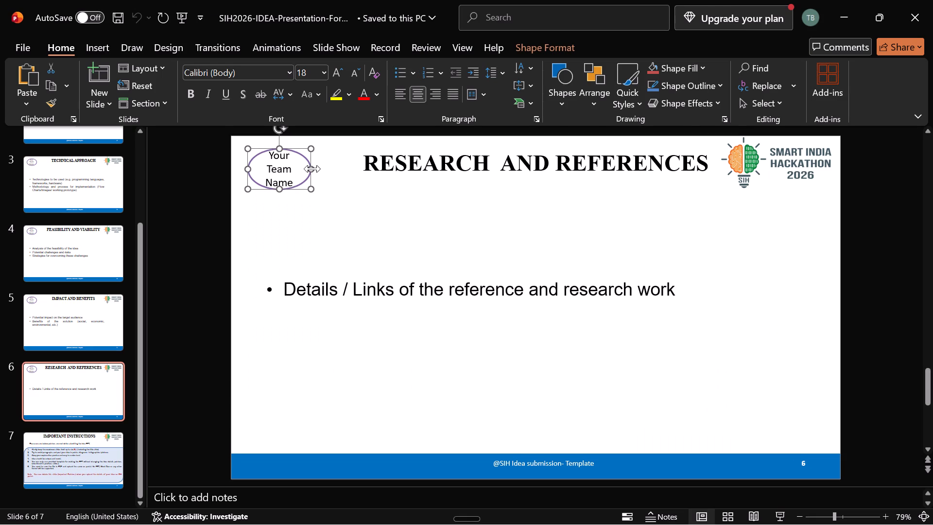
pyautogui.hotkey('ctrl', 'c')
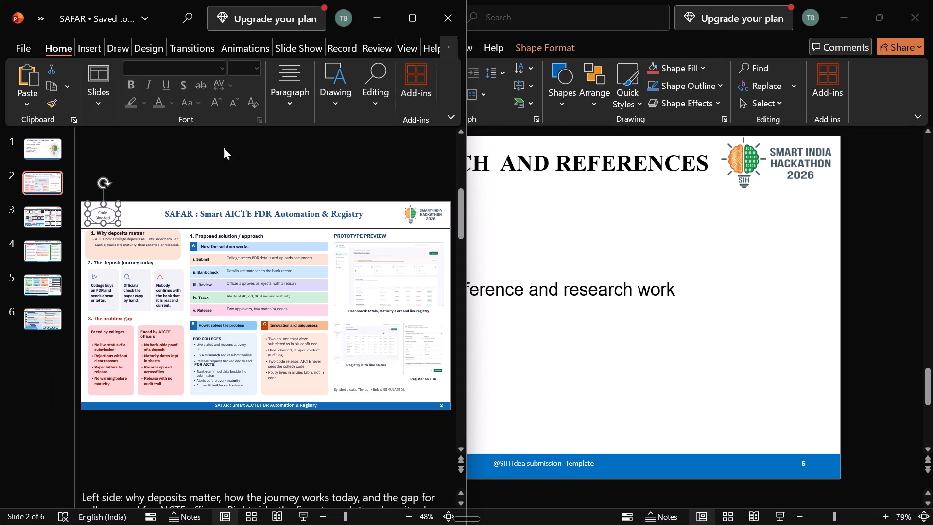
# Paste the "Your Team Name" oval onto slide 2 of the SAFAR presentation and place it between the Code Blooded oval and the title.
pyautogui.click(418, 20)
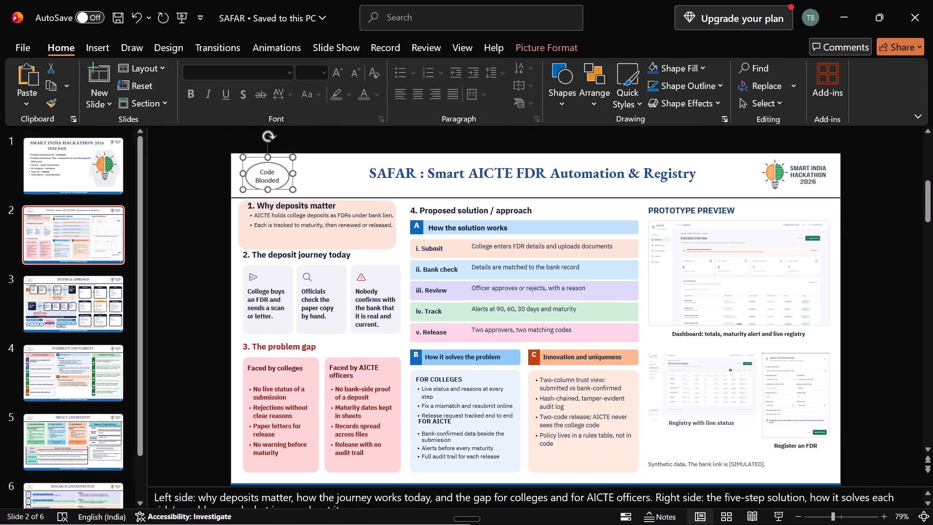
pyautogui.click(261, 179)
pyautogui.click(344, 176)
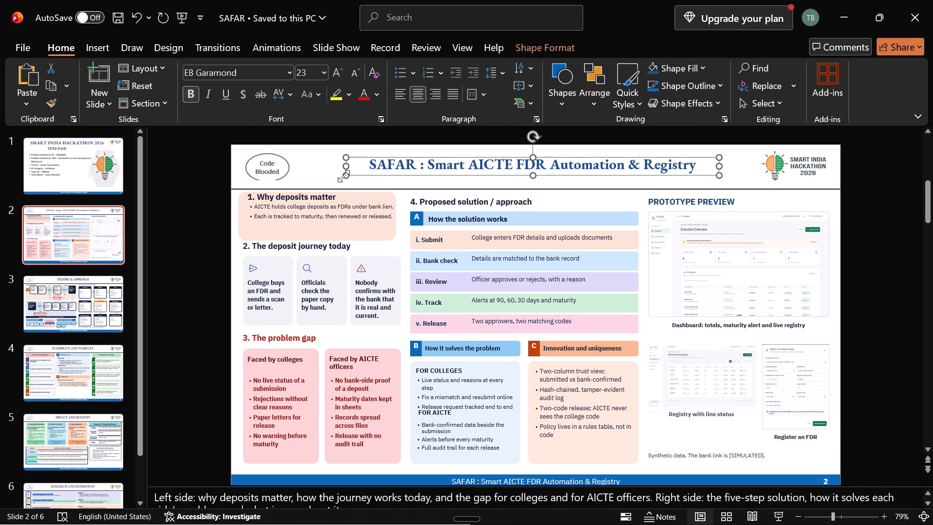
pyautogui.click(268, 166)
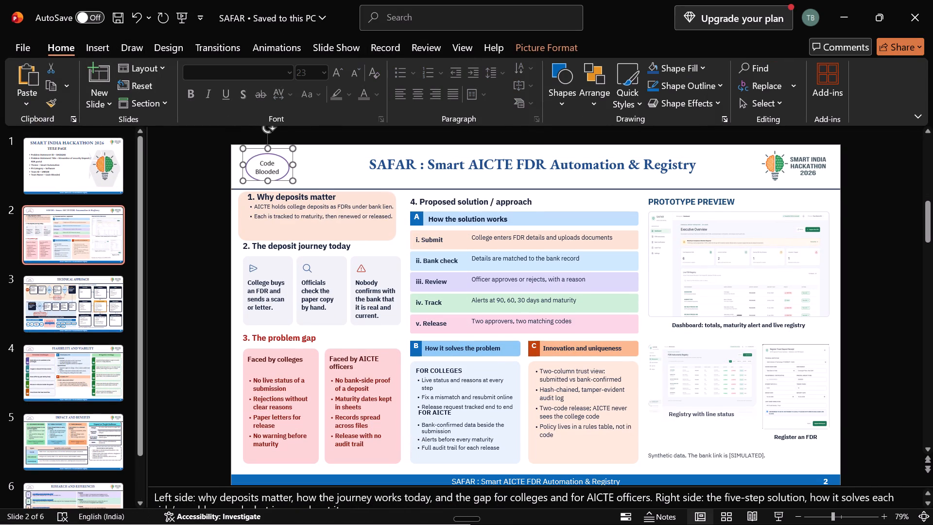
pyautogui.hotkey('ctrl', 'v')
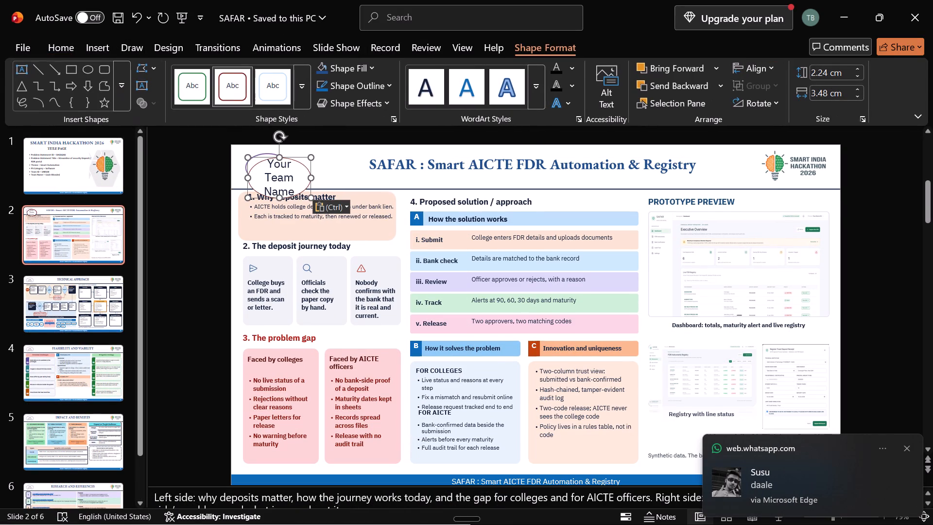
pyautogui.click(257, 156)
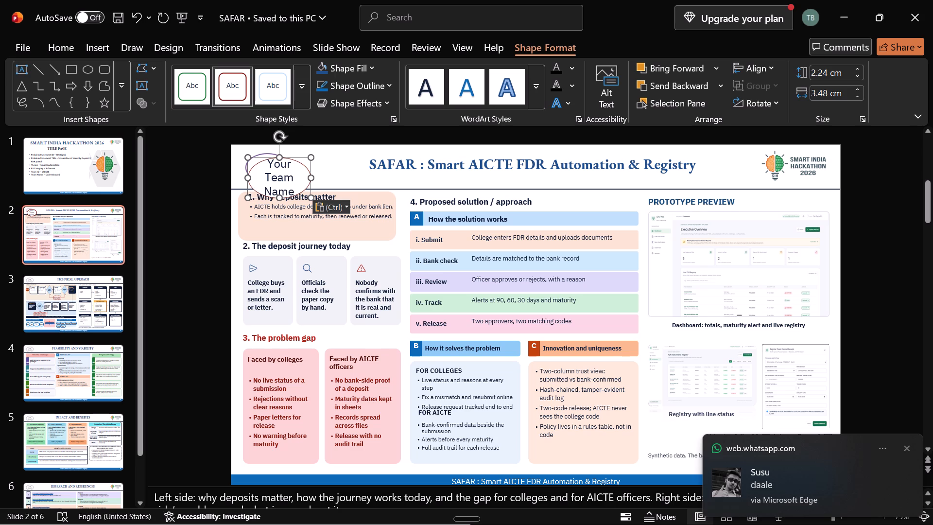
pyautogui.moveTo(307, 185); pyautogui.dragTo(351, 178)
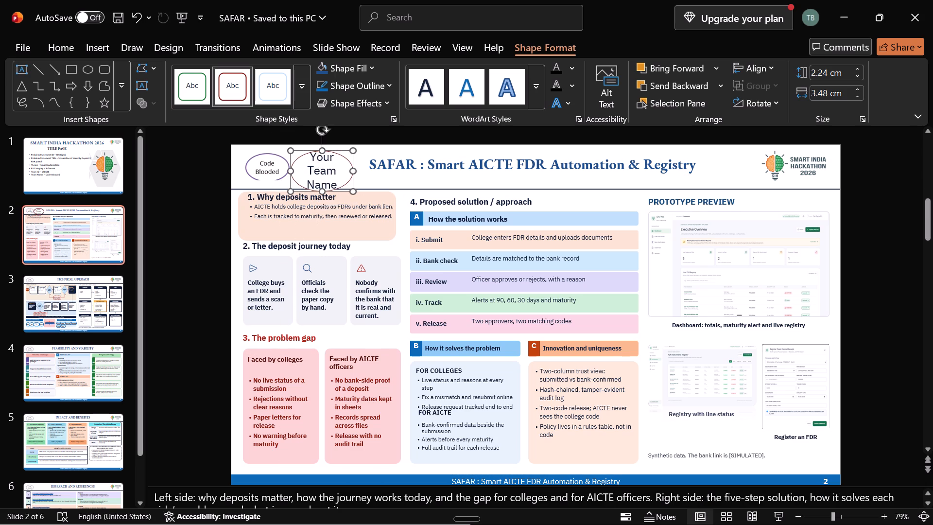
# Delete the old Code Blooded oval picture from slide 2.
pyautogui.click(269, 165)
pyautogui.doubleClick(269, 165)
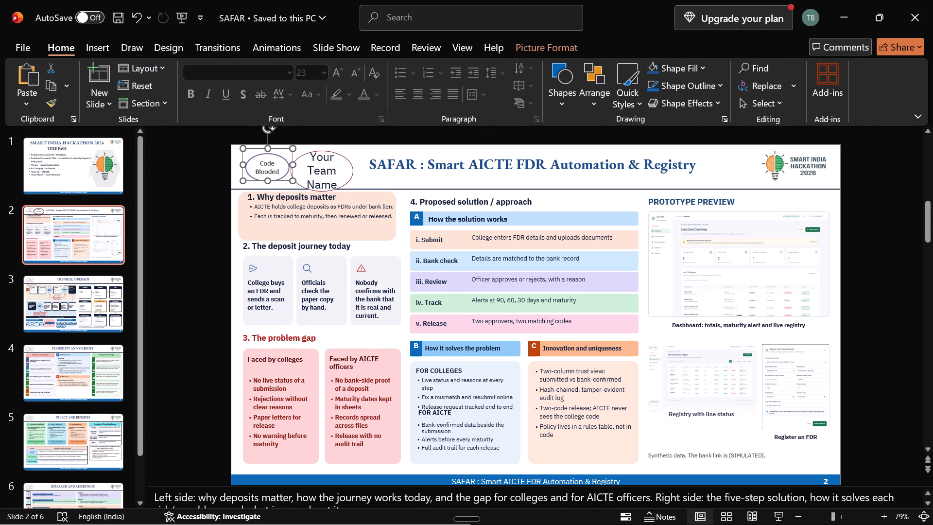
pyautogui.doubleClick(269, 165)
pyautogui.click(196, 180)
pyautogui.click(274, 149)
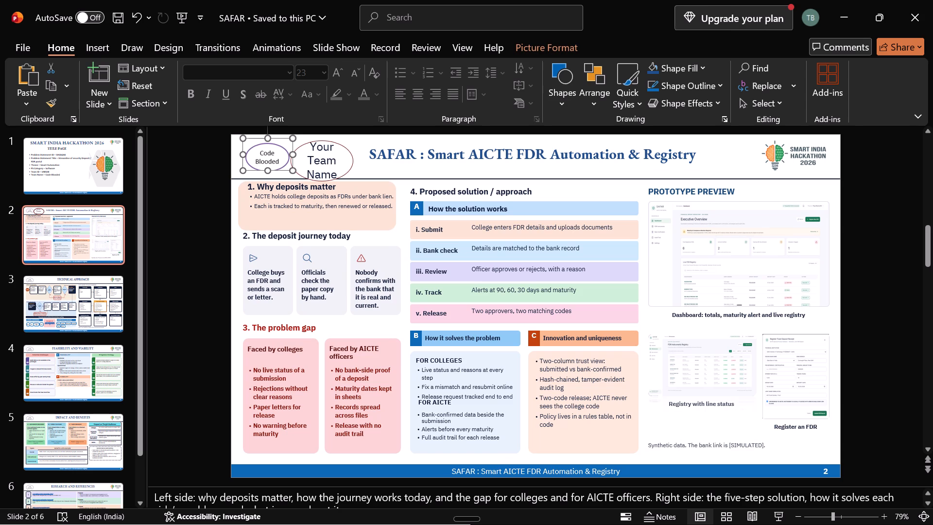
pyautogui.press('BackSpace')
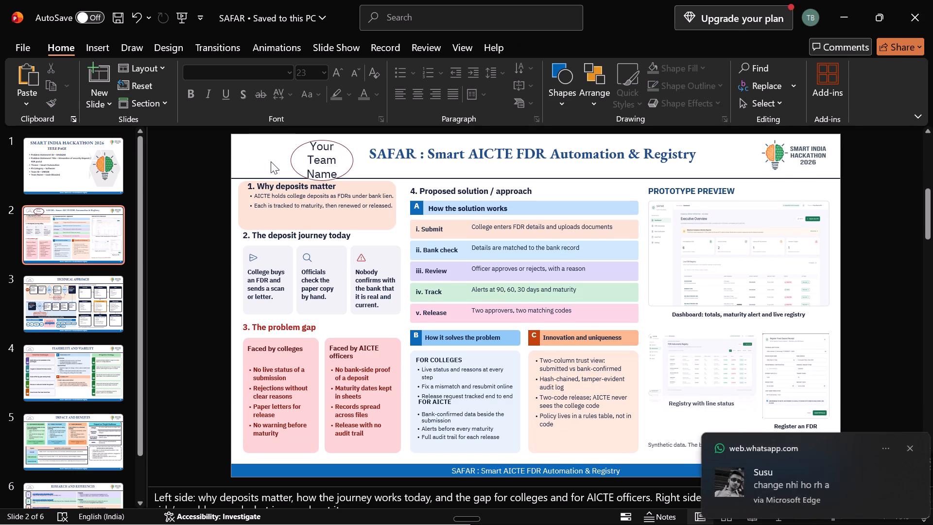
# Replace the placeholder text in slide 2's team-name oval with "Code Blooded".
pyautogui.click(312, 156)
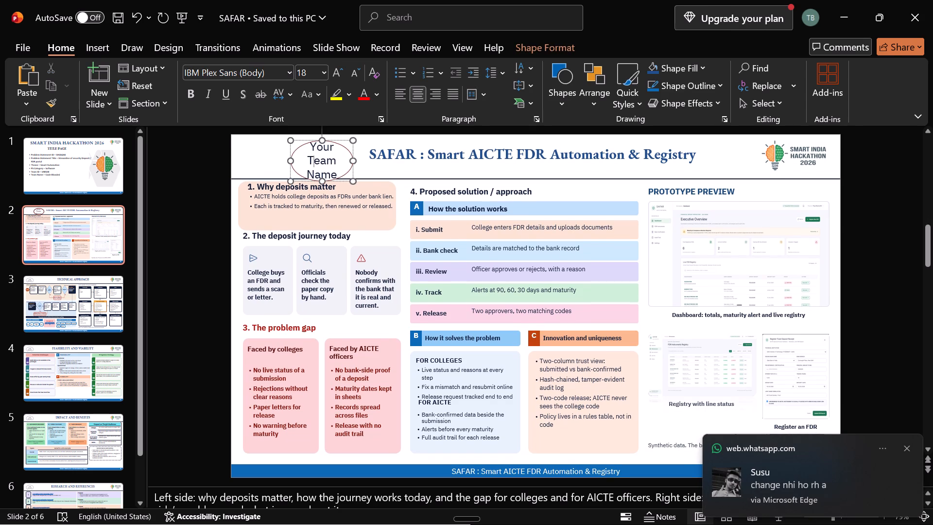
pyautogui.moveTo(326, 163); pyautogui.dragTo(315, 162)
pyautogui.hotkey('ctrl', 'a')
pyautogui.press('BackSpace')
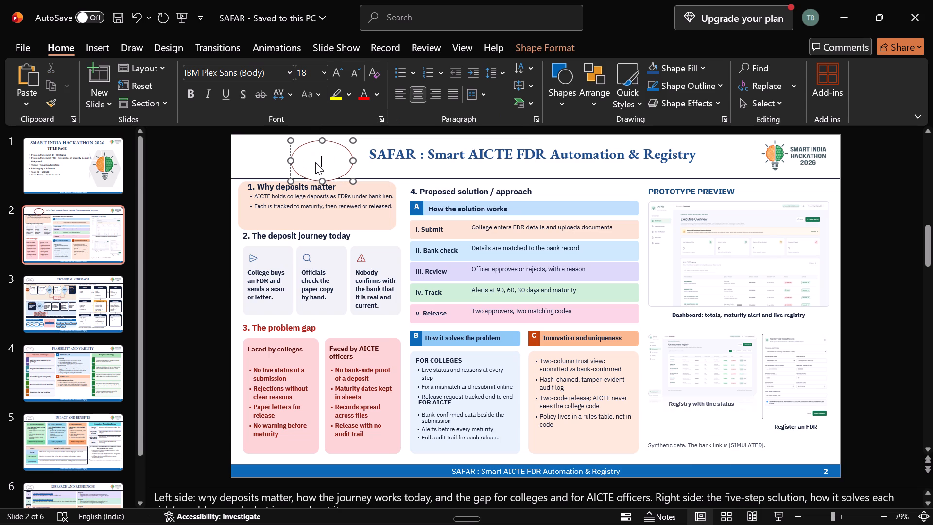
pyautogui.write('cod')
pyautogui.write('==')
pyautogui.press('BackSpace')
pyautogui.press('BackSpace')
pyautogui.press('BackSpace')
pyautogui.press('BackSpace')
pyautogui.write('ode')
pyautogui.press('space')
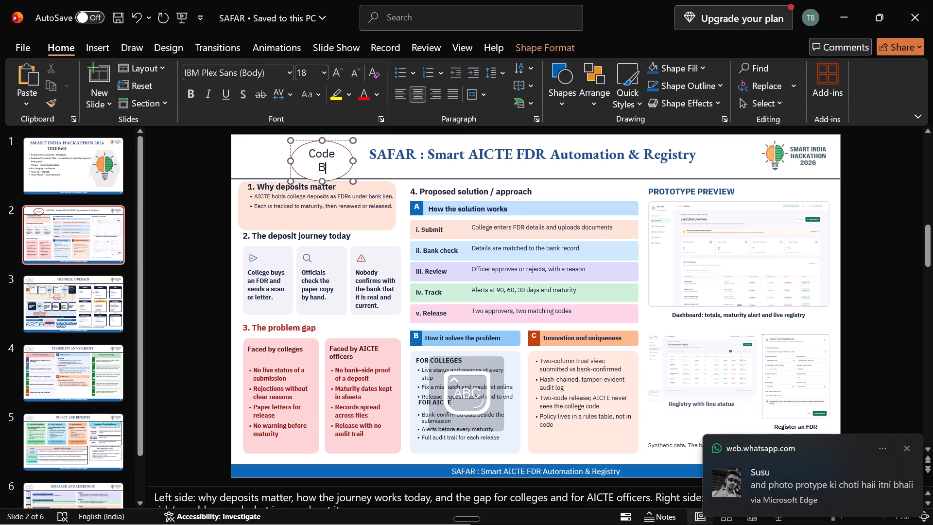
pyautogui.write('looded')
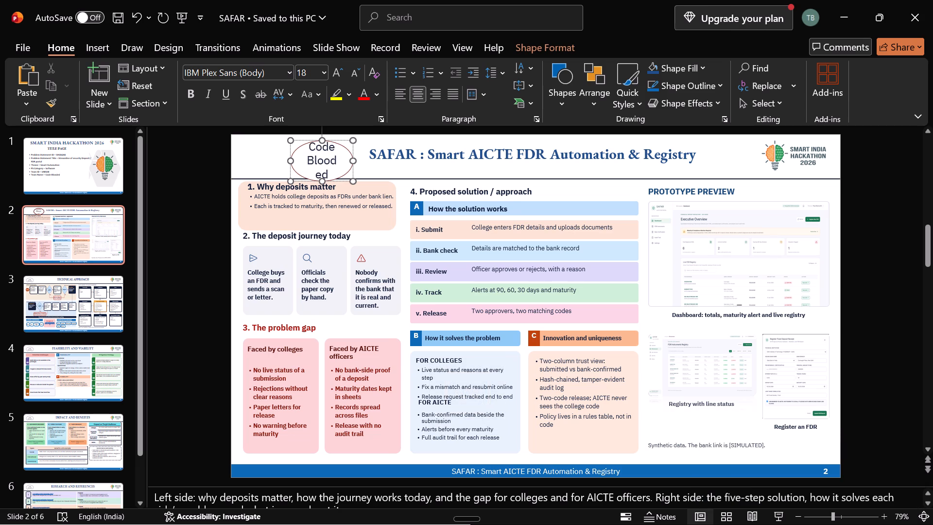
pyautogui.hotkey('shift', 'a')
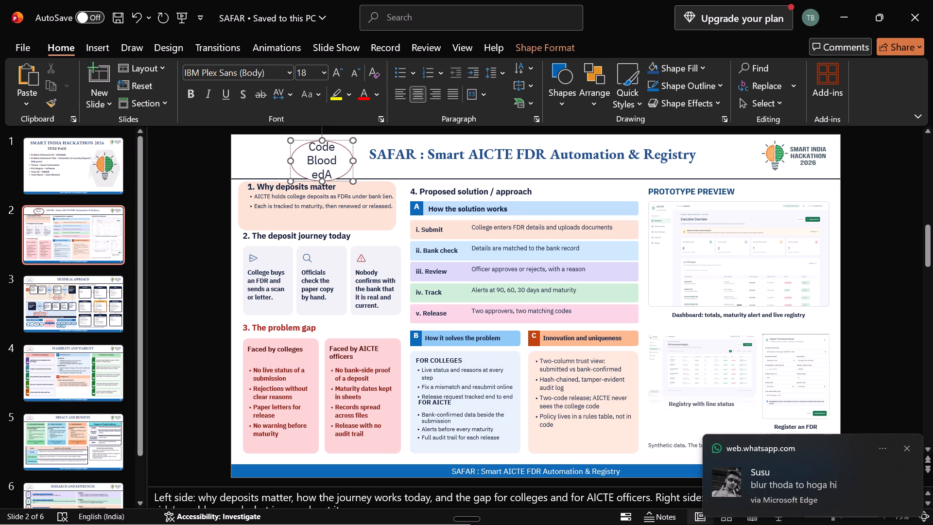
pyautogui.press('BackSpace')
# Set the font size of the "Code Blooded" text in the oval to 14.
pyautogui.hotkey('ctrl', 'a')
pyautogui.click(326, 69)
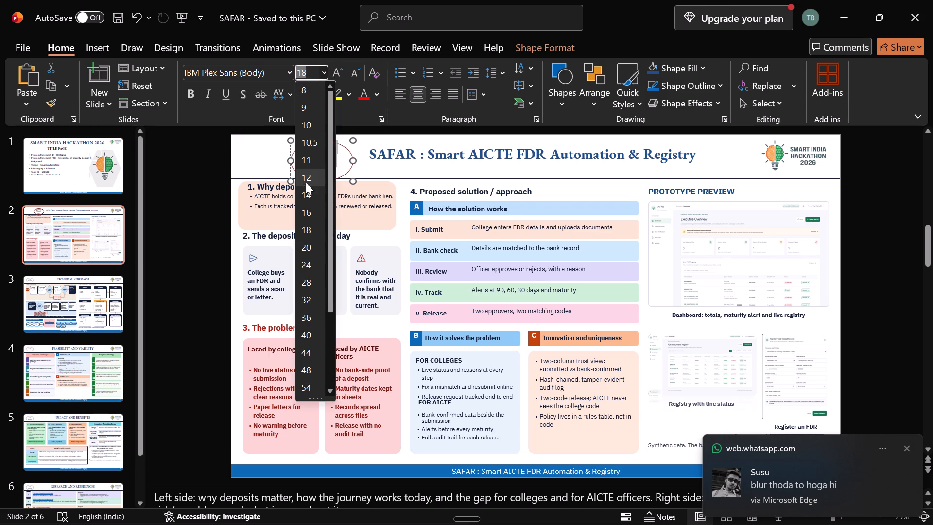
pyautogui.click(306, 192)
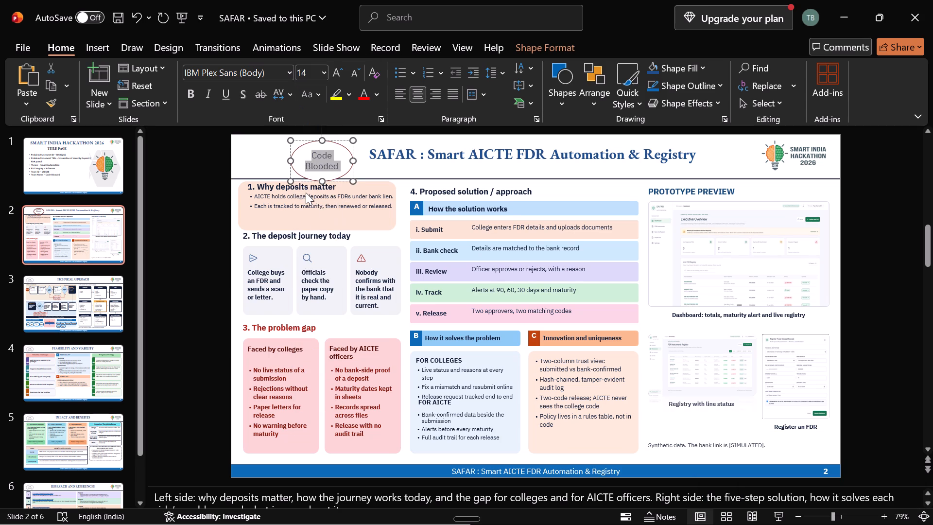
pyautogui.click(255, 159)
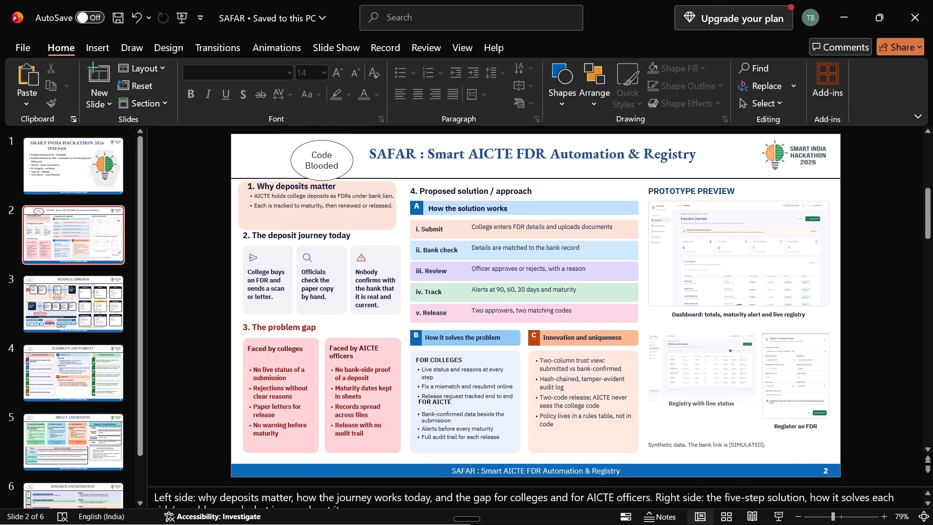
# Move the Code Blooded oval into slide 2's upper-left corner, above the "Why deposits matter" heading.
pyautogui.click(324, 166)
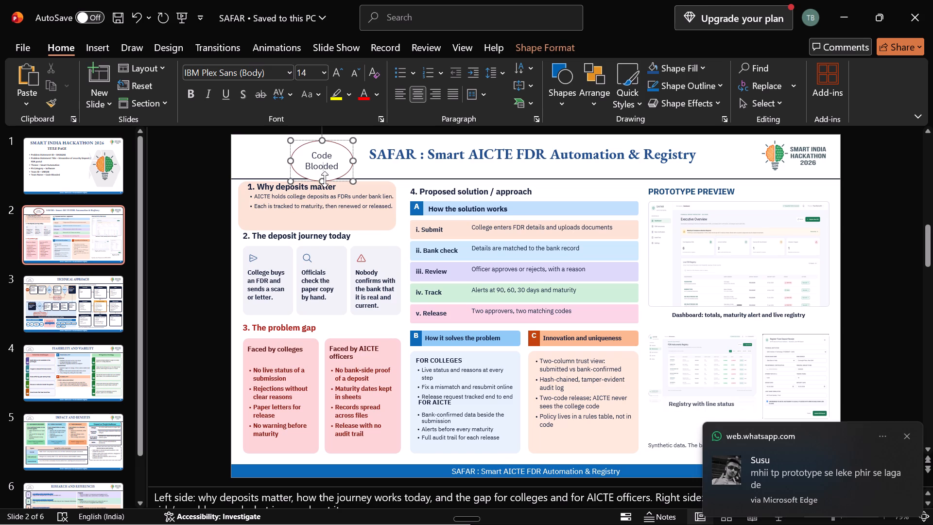
pyautogui.moveTo(323, 174); pyautogui.dragTo(275, 172)
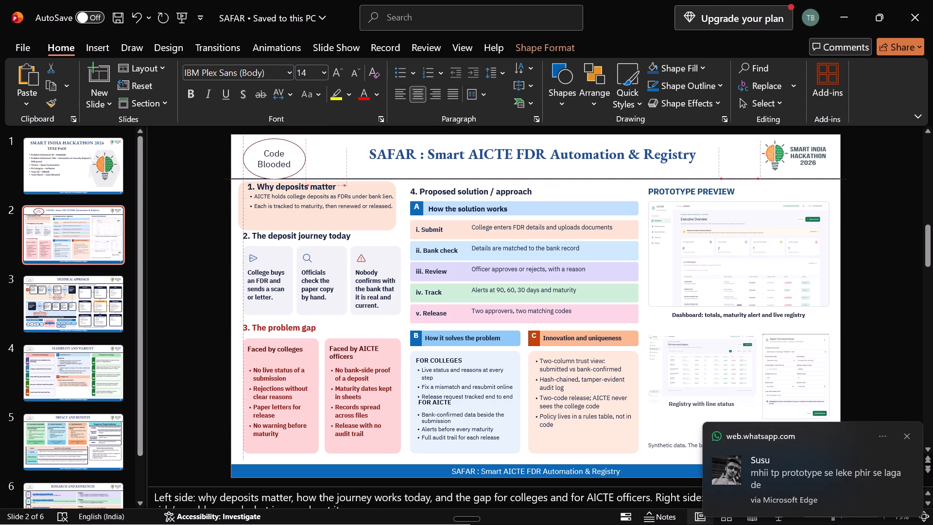
pyautogui.moveTo(275, 172); pyautogui.dragTo(271, 169)
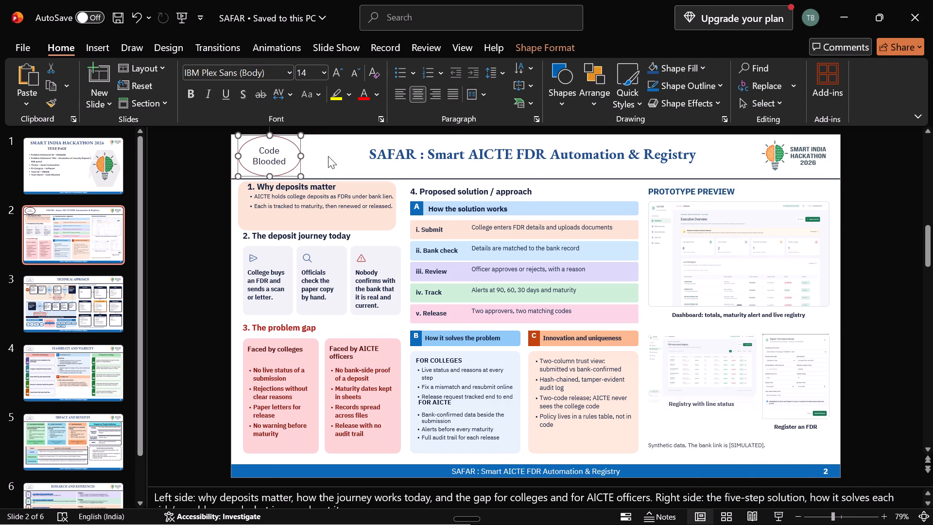
# Copy the finished Code Blooded oval from slide 2 as a whole shape.
pyautogui.hotkey('ctrl', 'a')
pyautogui.click(283, 157)
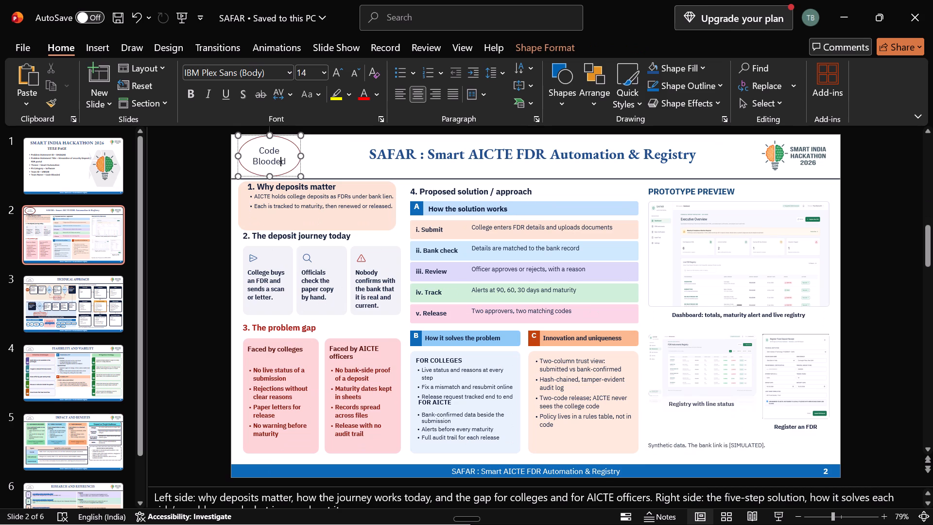
pyautogui.hotkey('ctrl', 'a')
pyautogui.click(298, 169)
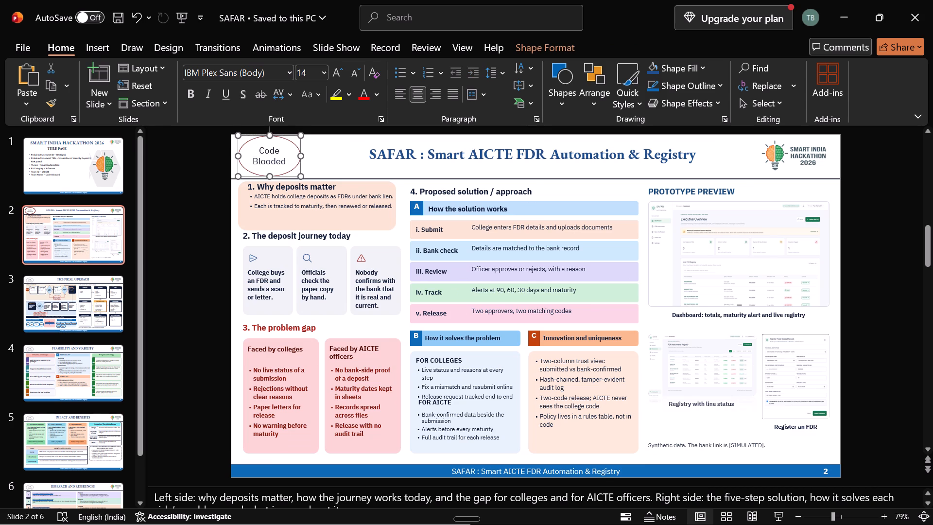
pyautogui.hotkey('ctrl', 'a')
pyautogui.click(298, 169)
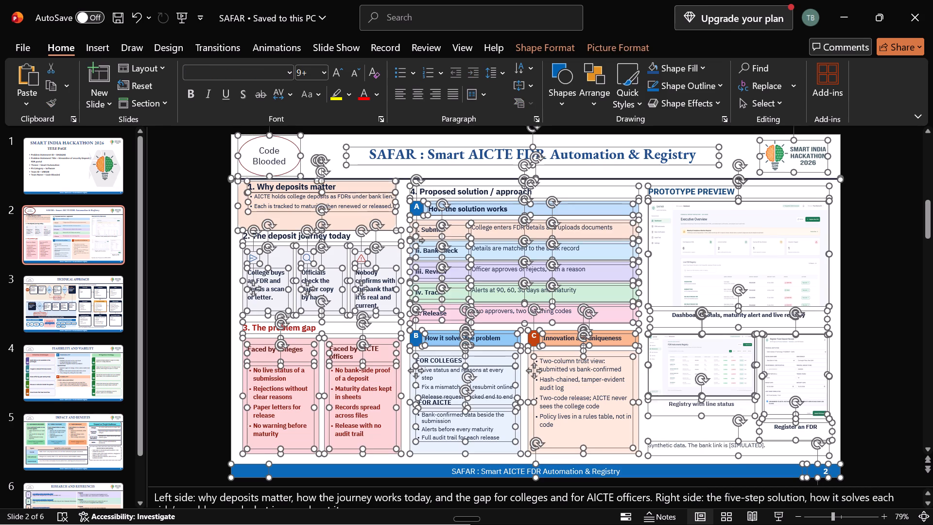
pyautogui.click(320, 145)
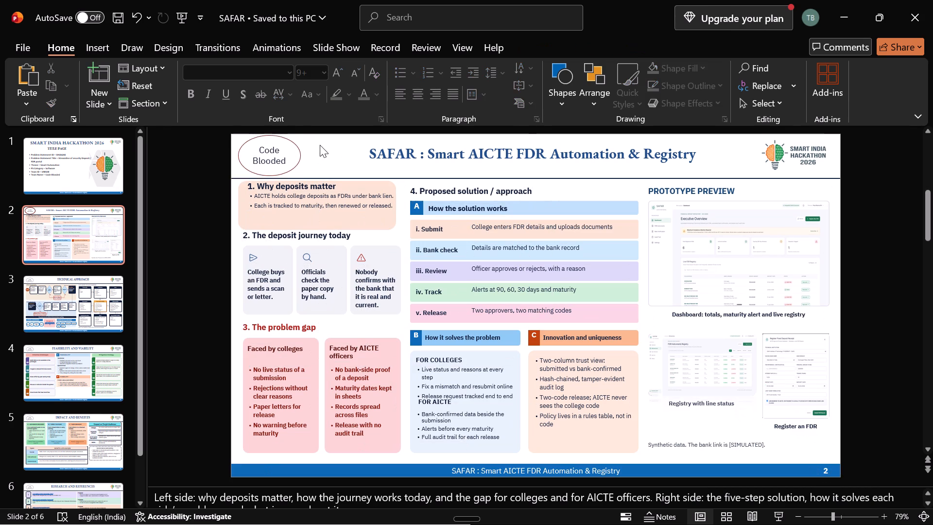
pyautogui.click(303, 160)
pyautogui.hotkey('ctrl', 'c')
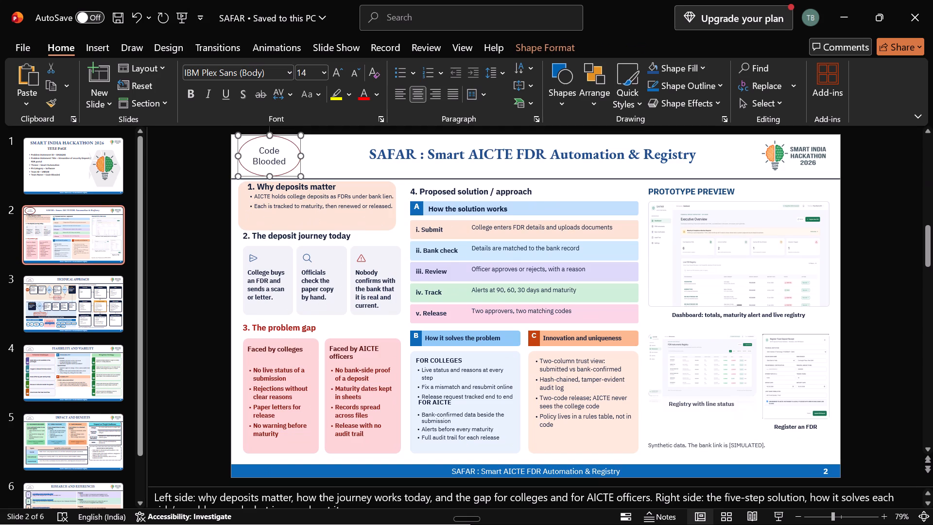
# Replace the old Code Blooded picture on slide 3, Technical Approach, with the copied oval.
pyautogui.click(93, 229)
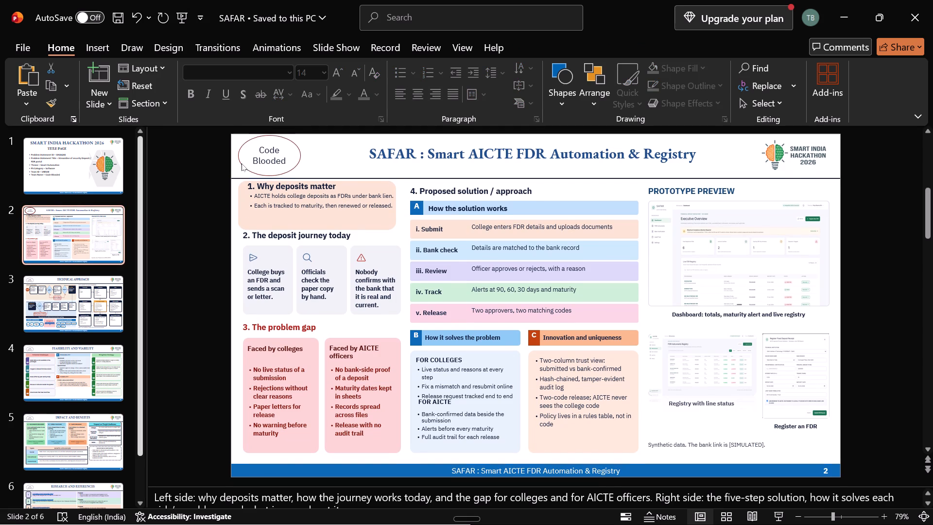
pyautogui.click(72, 306)
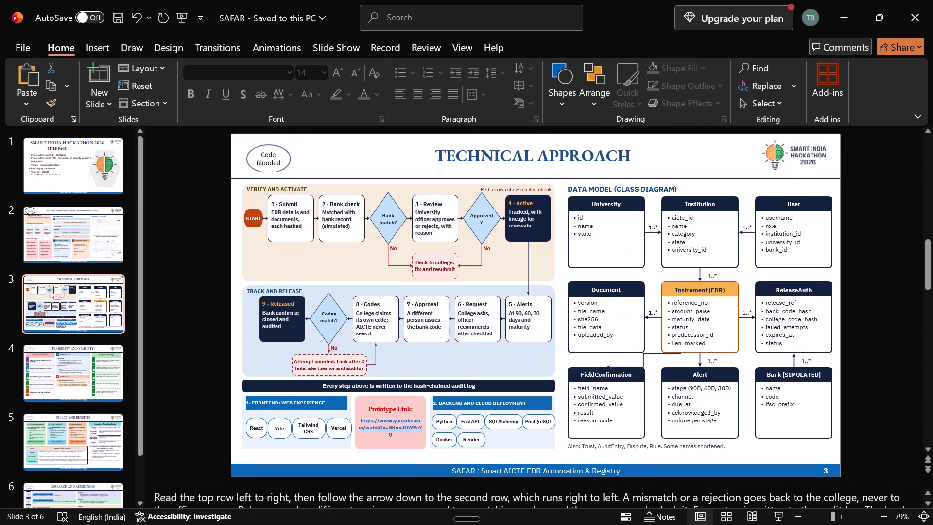
pyautogui.click(270, 156)
pyautogui.press('BackSpace')
pyautogui.hotkey('ctrl', 'v')
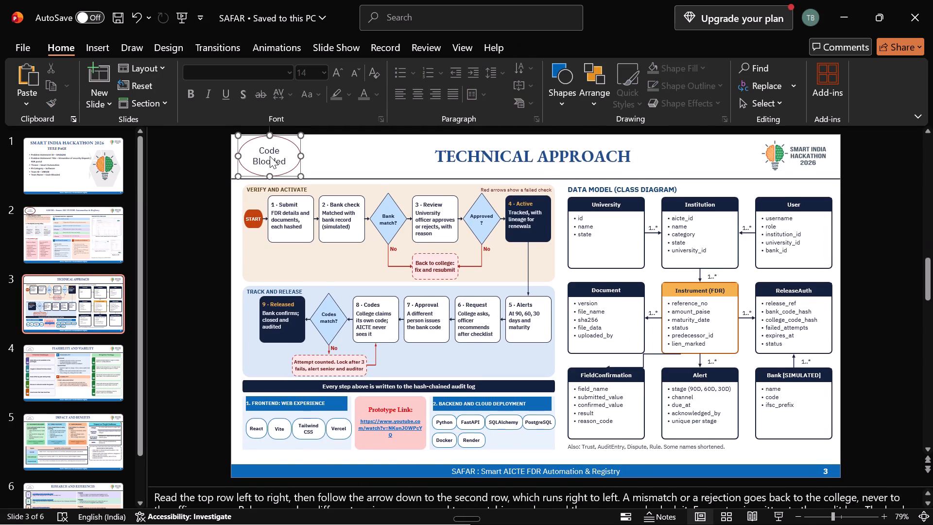
# Replace the old Code Blooded picture on slide 4, Feasibility and Viability, with the copied oval.
pyautogui.click(92, 356)
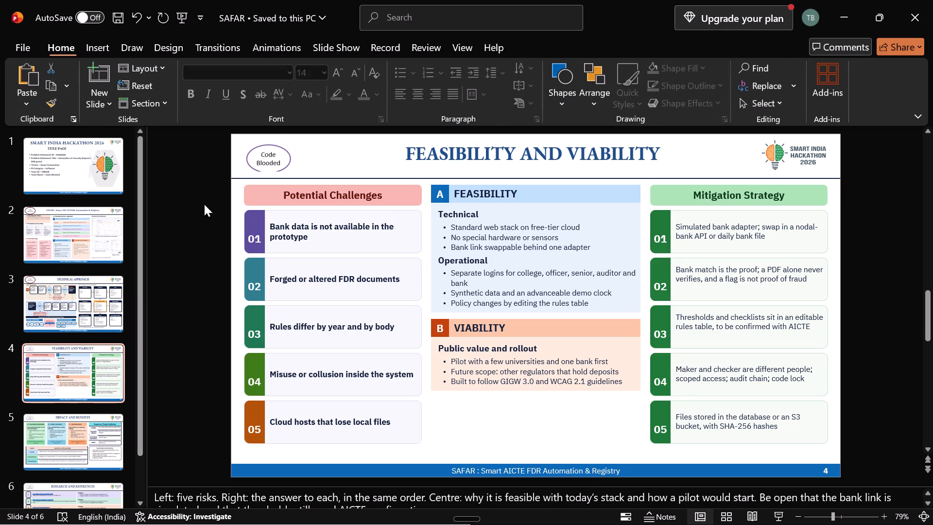
pyautogui.click(266, 157)
pyautogui.press('BackSpace')
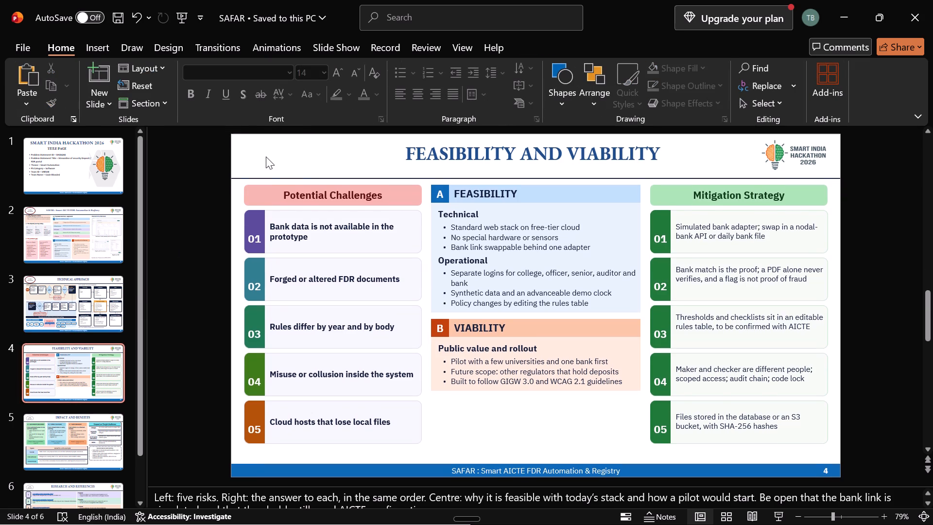
pyautogui.hotkey('ctrl', 'v')
# Replace the old Code Blooded picture on slide 5, Impact and Benefits, with the copied oval.
pyautogui.click(79, 426)
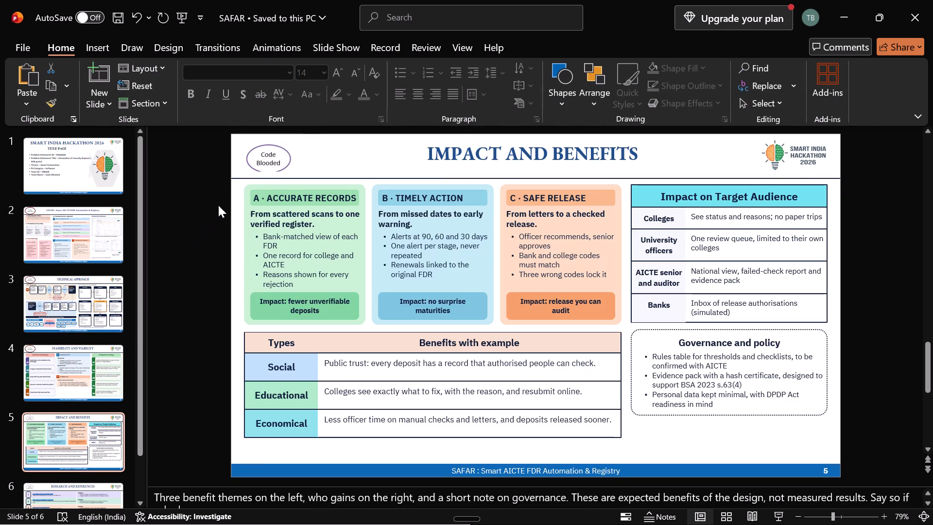
pyautogui.click(258, 160)
pyautogui.press('BackSpace')
pyautogui.hotkey('ctrl', 'v')
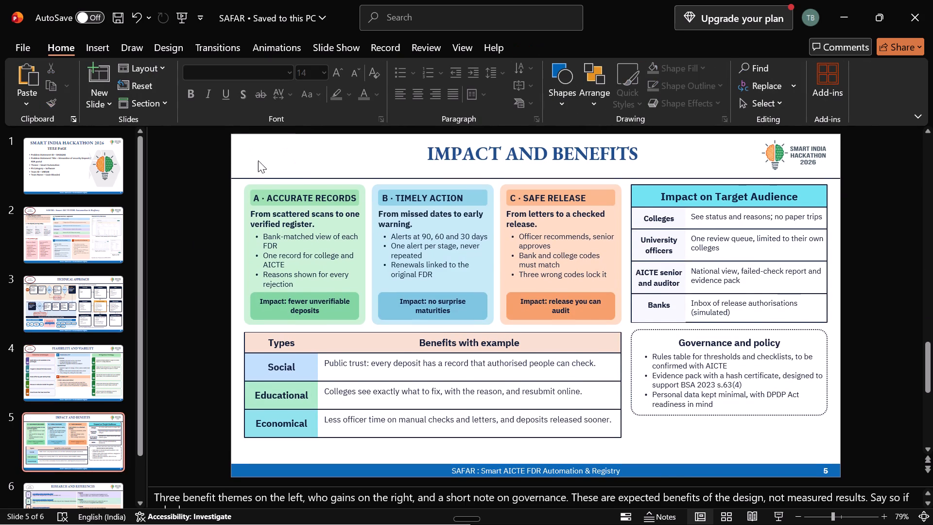
# Replace the old Code Blooded picture on slide 6, Research and References, with the copied oval.
pyautogui.scroll(-3, 104, 348)
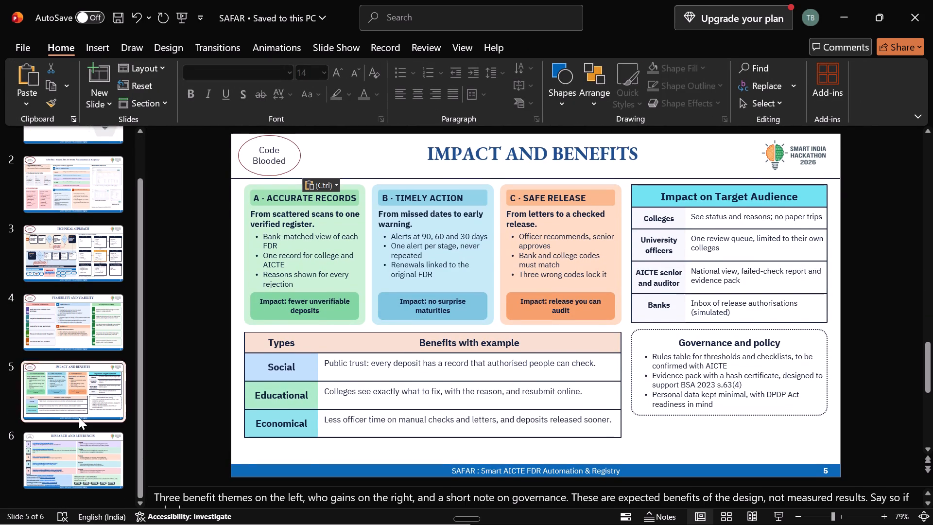
pyautogui.click(72, 452)
pyautogui.click(258, 164)
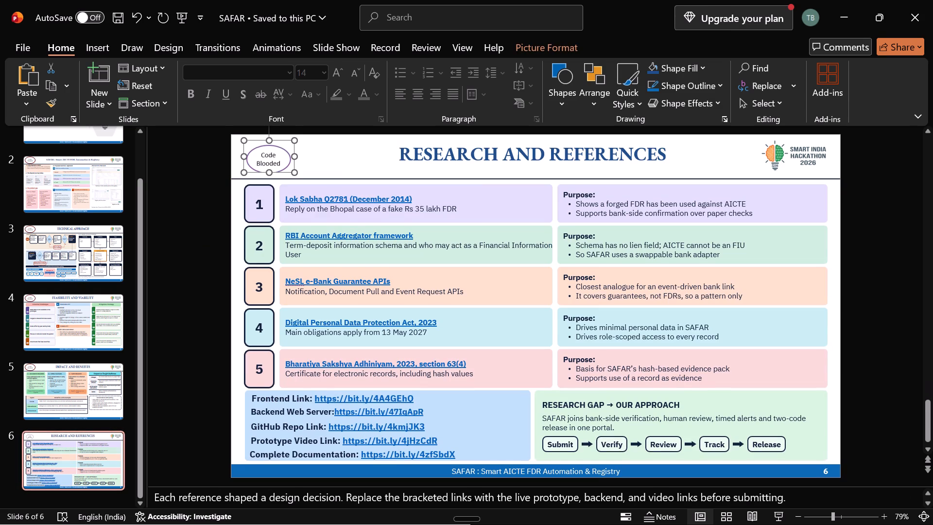
pyautogui.press('BackSpace')
pyautogui.hotkey('ctrl', 'v')
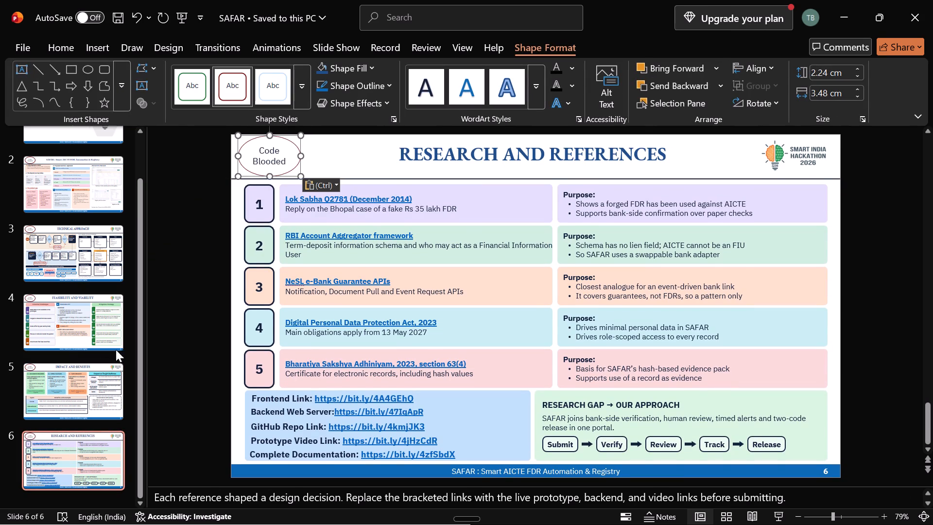
# Review slides 4 and 5, the title page and slide 2 to check the team-name oval and layout.
pyautogui.click(62, 329)
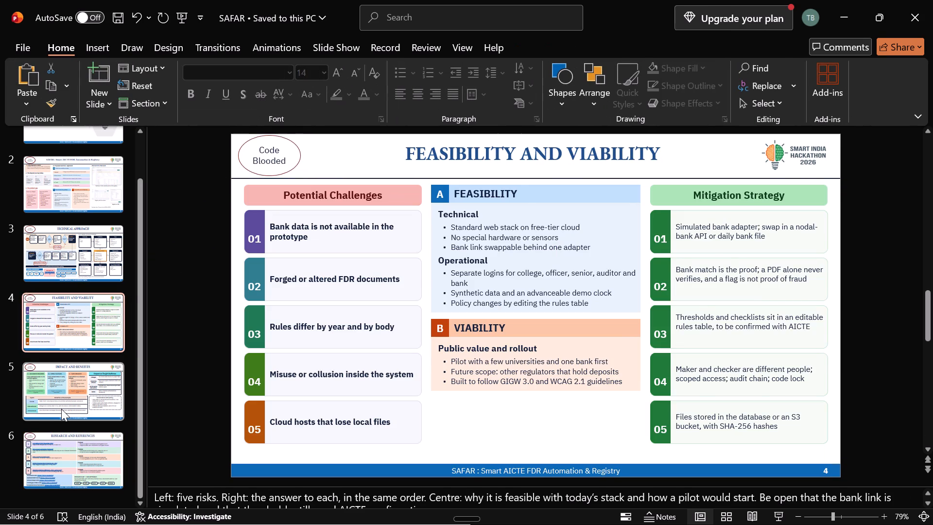
pyautogui.click(61, 409)
pyautogui.click(78, 184)
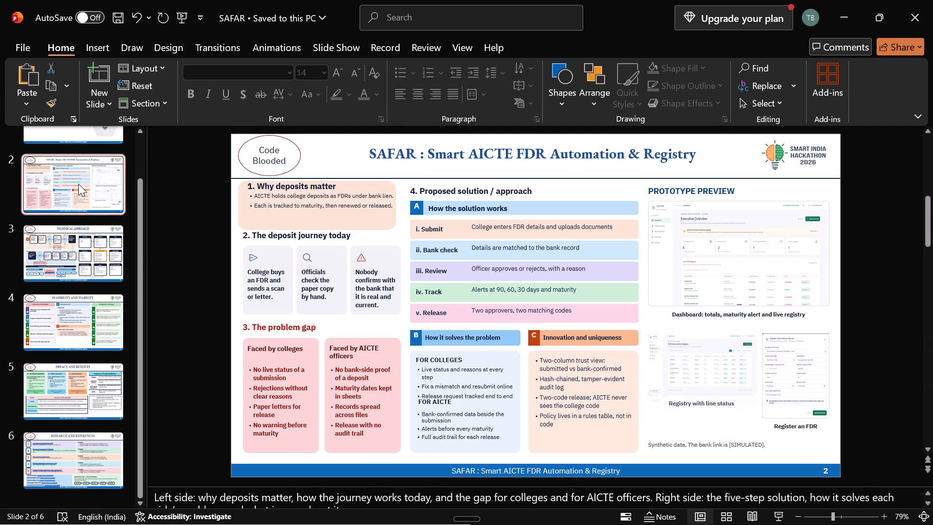
pyautogui.scroll(6, 78, 184)
pyautogui.click(78, 184)
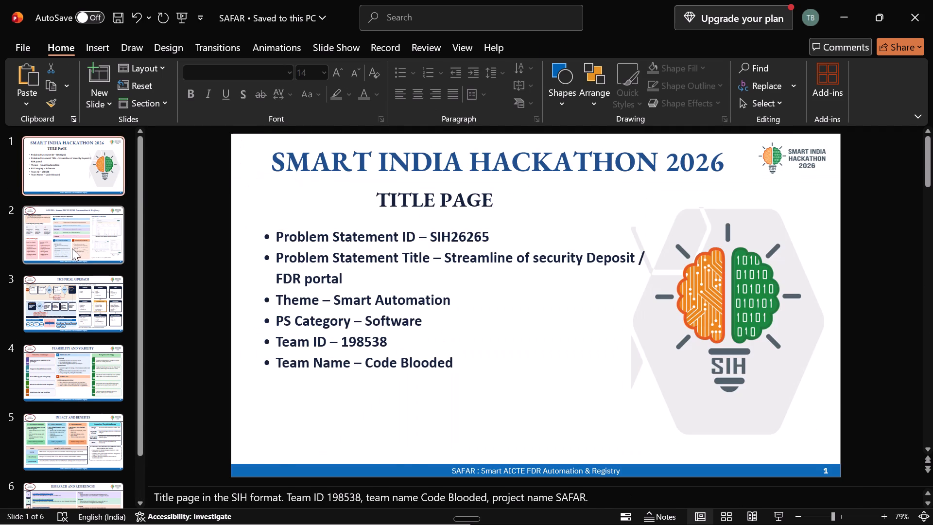
pyautogui.click(72, 248)
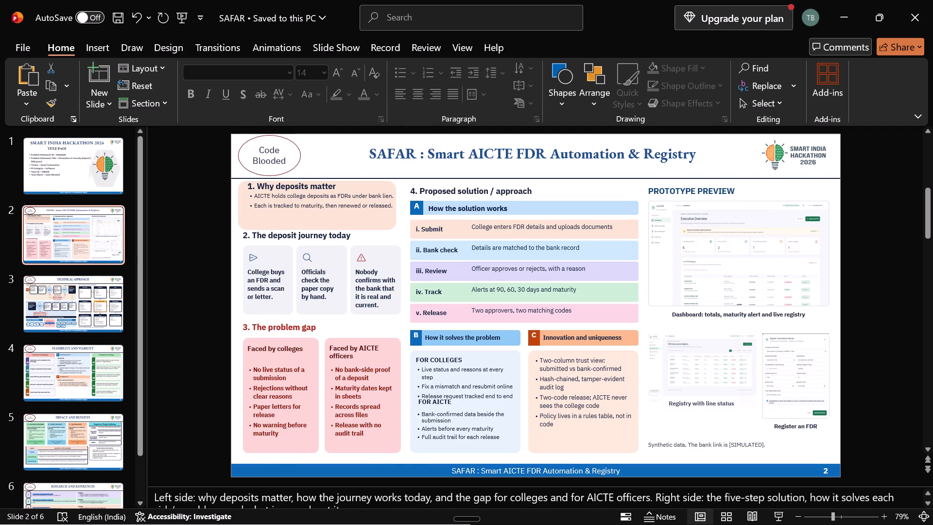
pyautogui.keyDown('ctrl'); pyautogui.scroll(2, 710, 261); pyautogui.keyUp('ctrl')
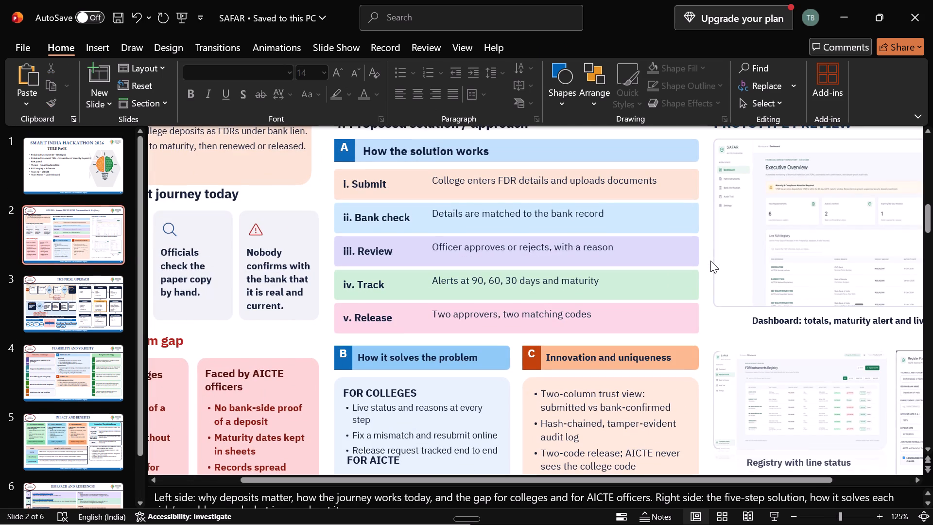
# On slide 2, shift the FOR AICTE heading slightly down in the How it solves the problem box, away from the bullet above.
pyautogui.hscroll(-2, 710, 261)
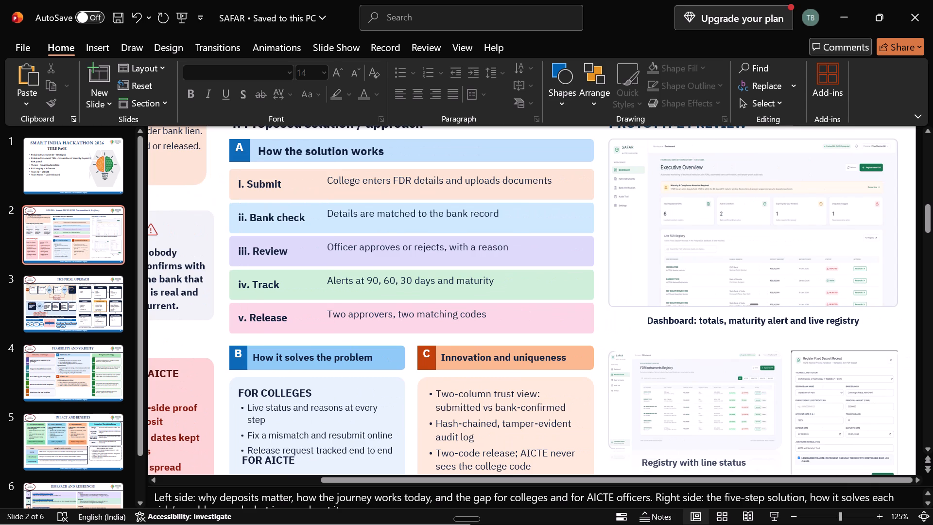
pyautogui.keyDown('ctrl'); pyautogui.scroll(6, 837, 413); pyautogui.keyUp('ctrl')
pyautogui.keyDown('ctrl'); pyautogui.scroll(-4, 837, 413); pyautogui.keyUp('ctrl')
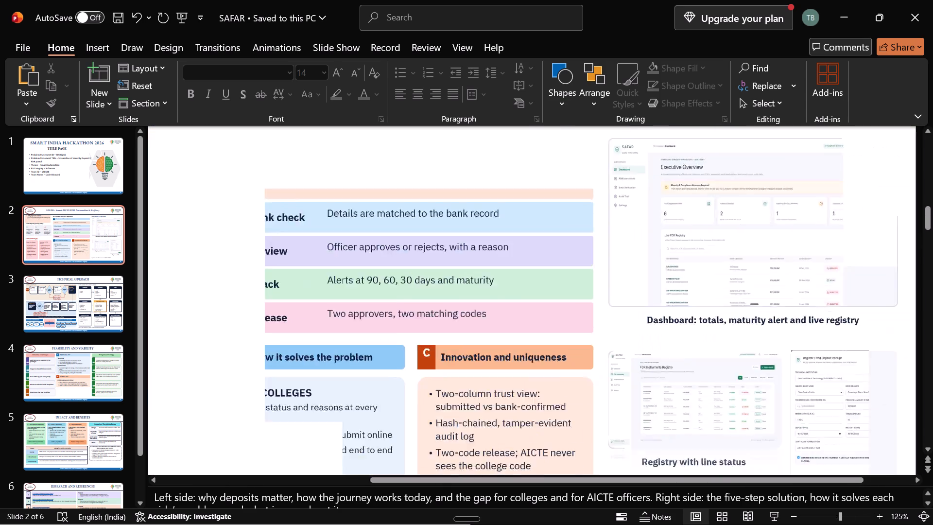
pyautogui.keyDown('ctrl'); pyautogui.scroll(-2, 837, 413); pyautogui.keyUp('ctrl')
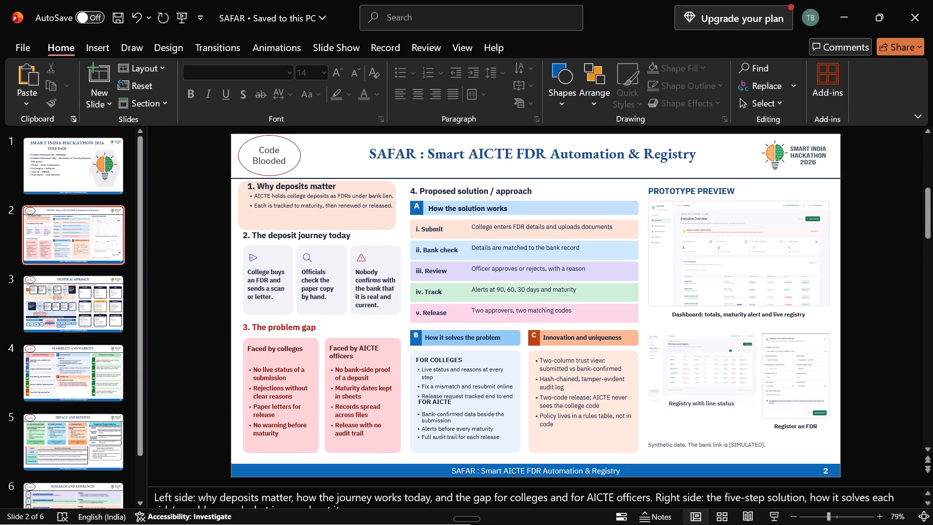
pyautogui.click(431, 404)
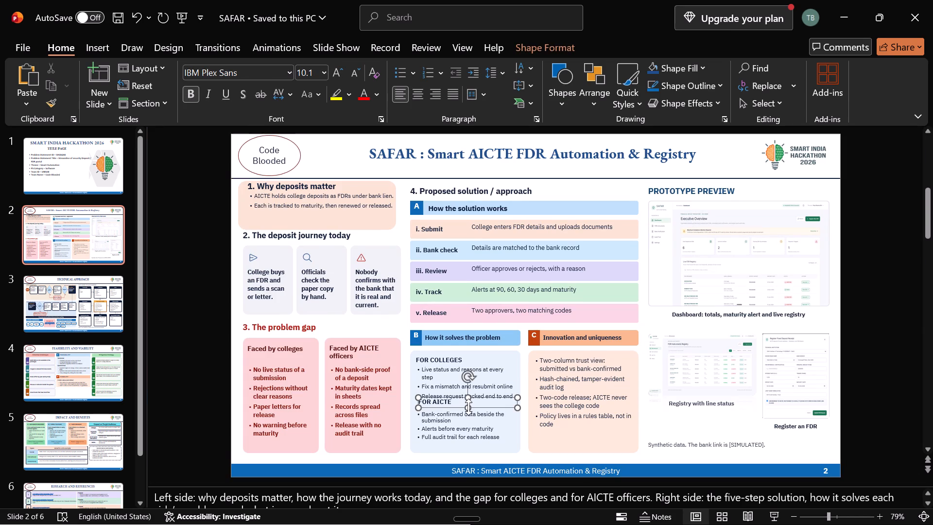
pyautogui.click(472, 403)
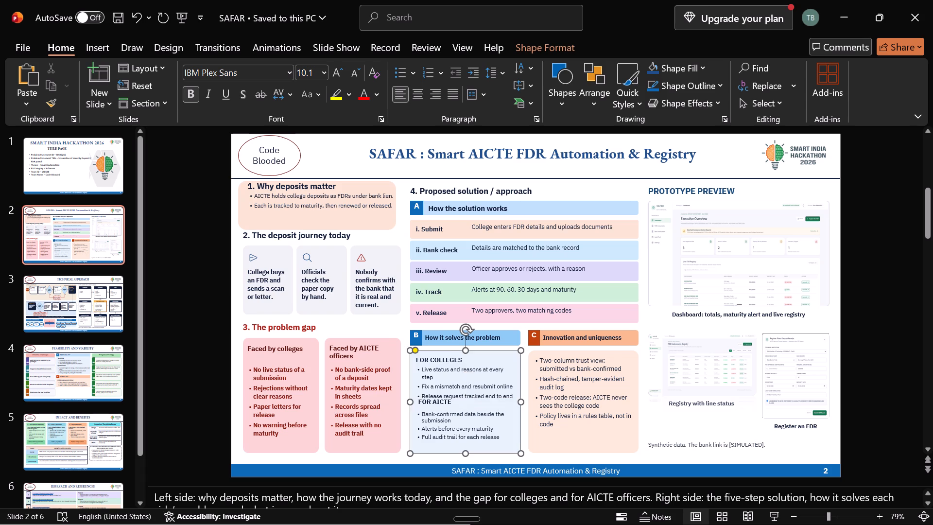
pyautogui.click(428, 405)
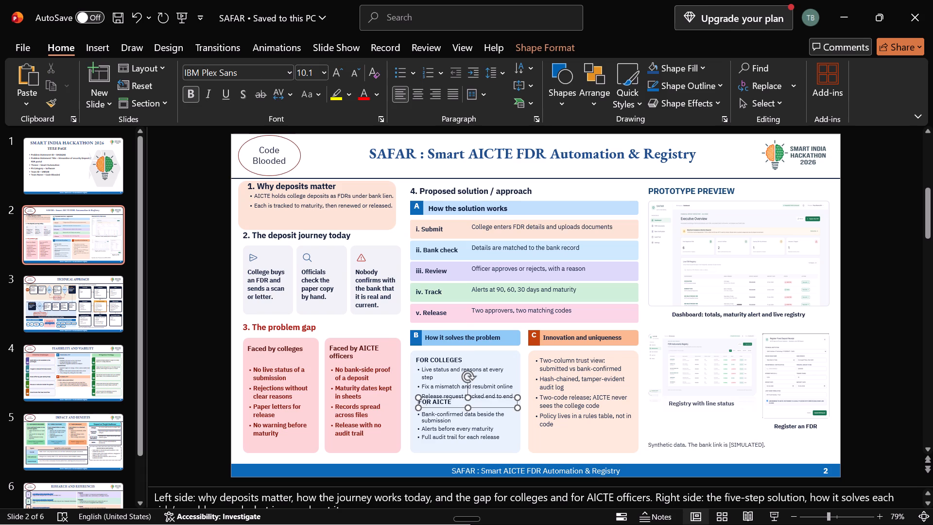
pyautogui.click(463, 403)
pyautogui.click(440, 398)
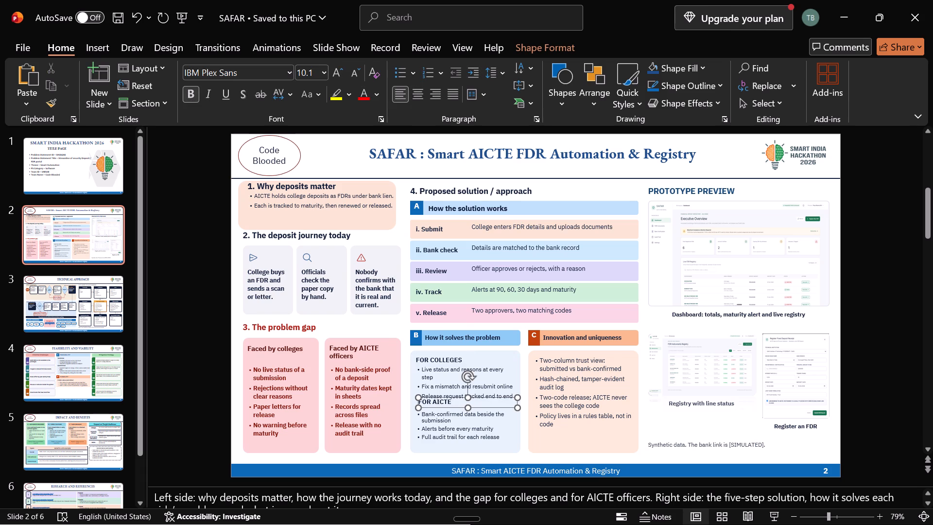
pyautogui.click(441, 398)
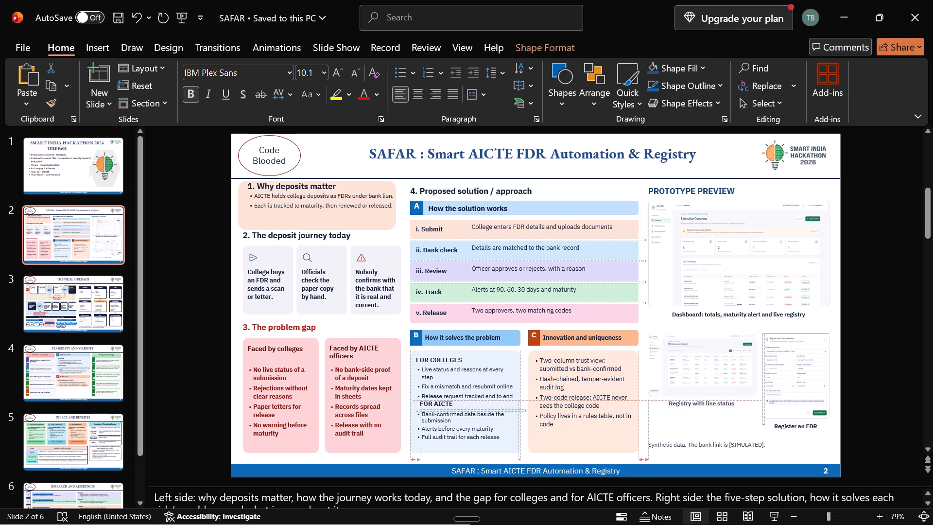
pyautogui.click(597, 455)
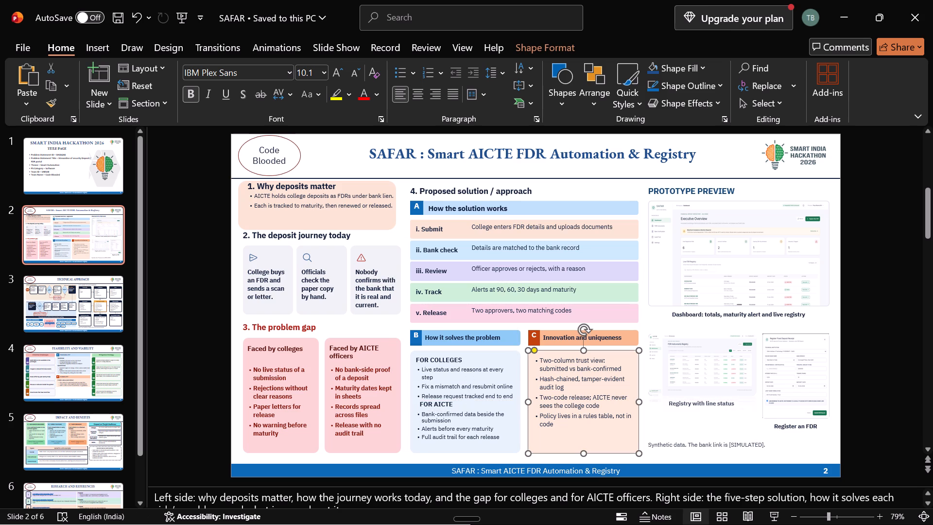
# Open the Complete Documentation link on slide 6 and check the linked document in Edge against the presentation.
pyautogui.scroll(-1, 578, 431)
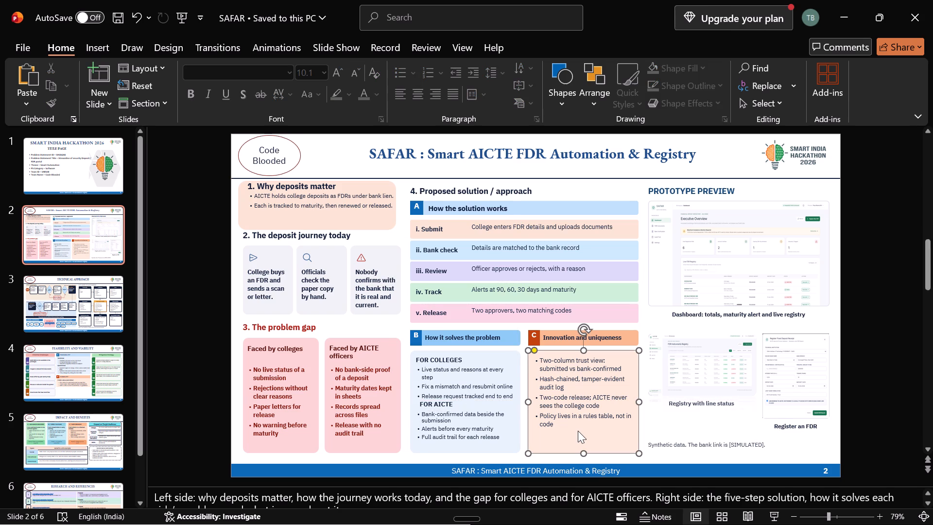
pyautogui.scroll(-2, 578, 431)
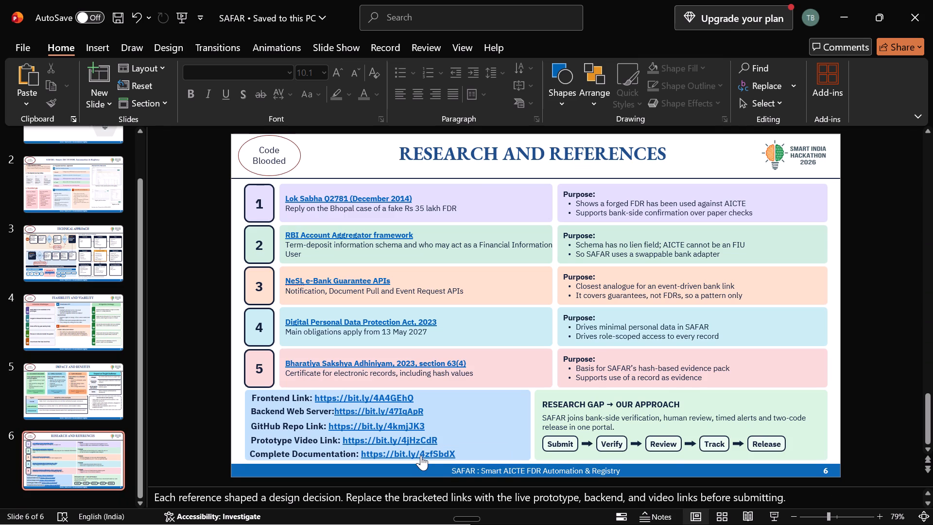
pyautogui.keyDown('ctrl'); pyautogui.click(421, 455); pyautogui.keyUp('ctrl')
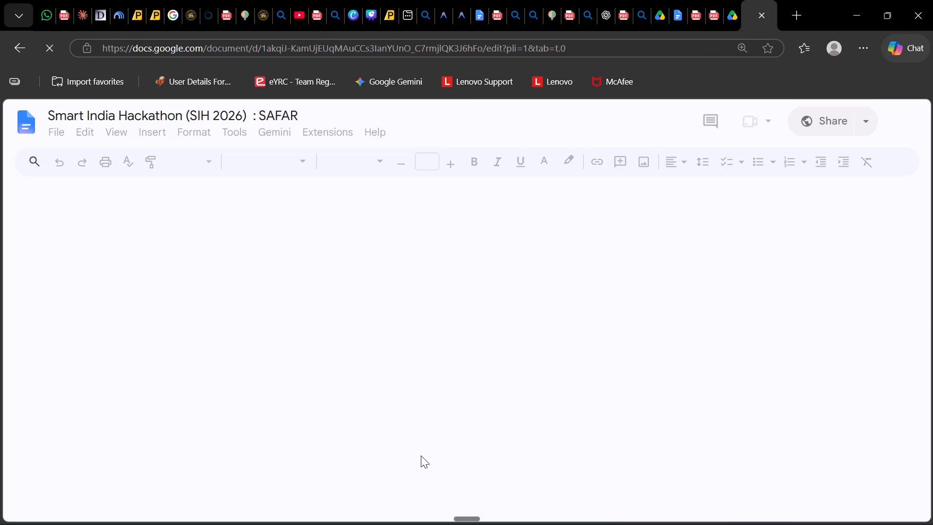
pyautogui.hotkey('alt', 'Tab')
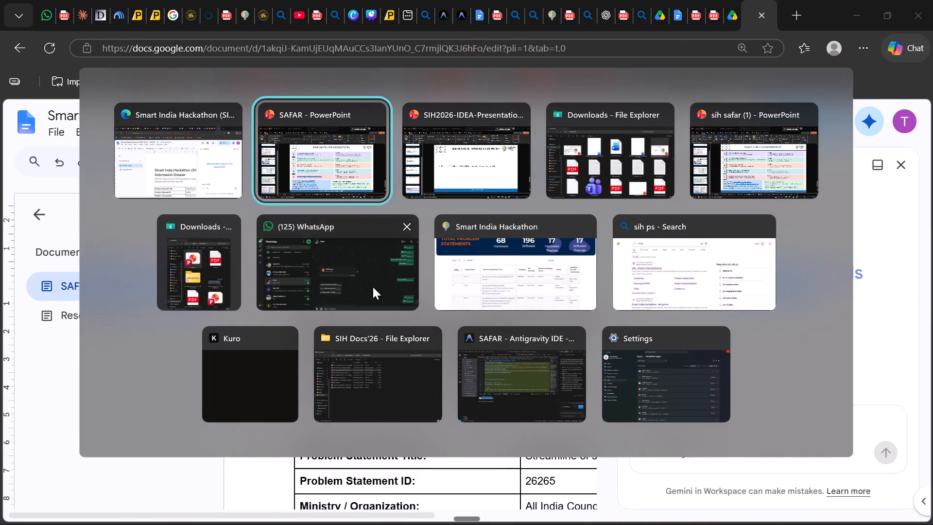
pyautogui.keyDown('alt'); pyautogui.click(373, 287); pyautogui.keyUp('alt')
pyautogui.hotkey('alt', 'Tab')
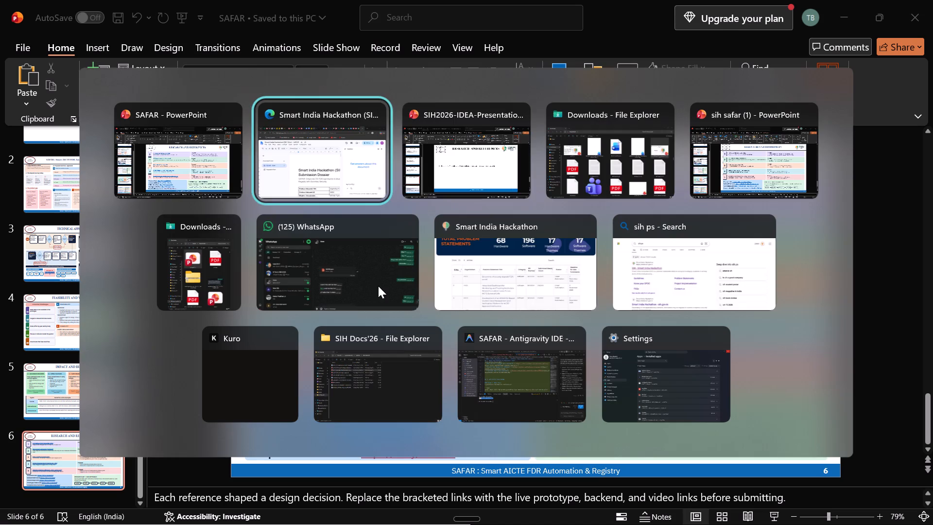
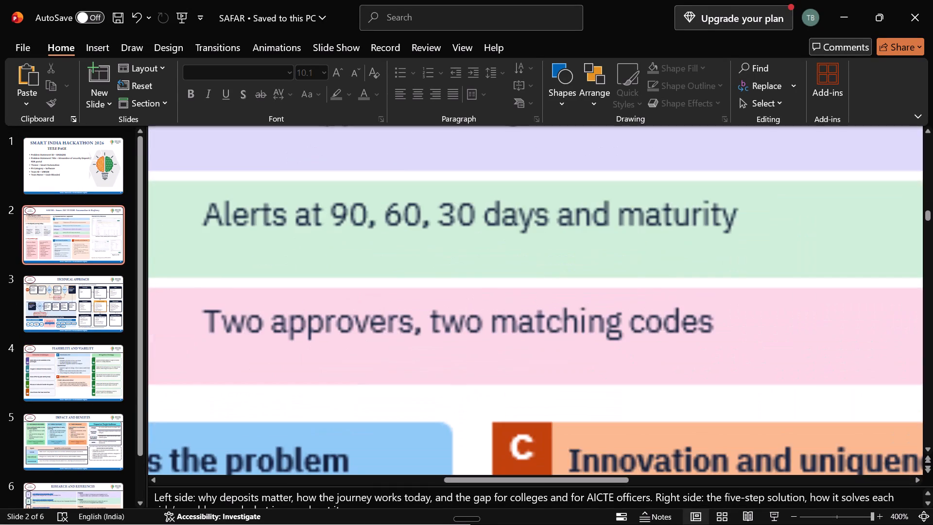
# Examine the five solution steps and the prototype preview on slide 2 for layout.
pyautogui.hscroll(-9, 745, 273)
pyautogui.scroll(1, 745, 273)
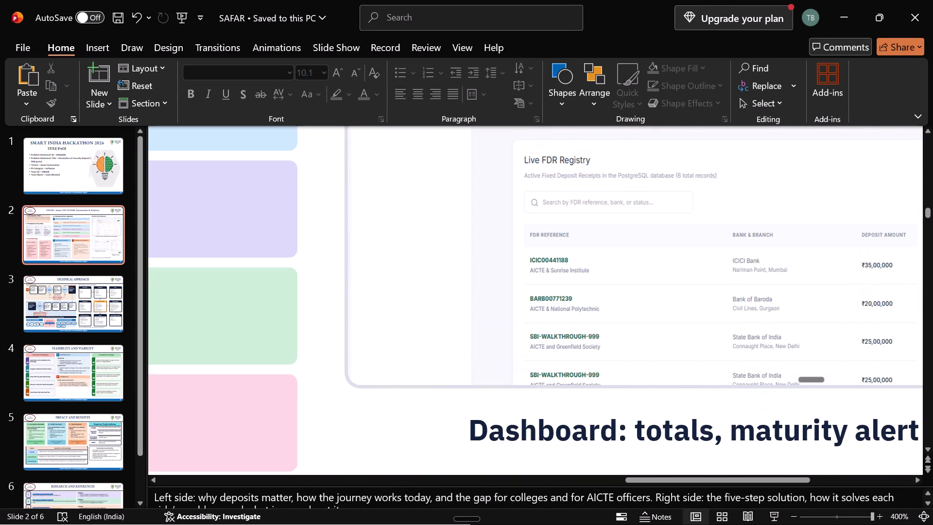
pyautogui.scroll(1, 745, 273)
pyautogui.keyDown('ctrl'); pyautogui.scroll(-4, 745, 273); pyautogui.keyUp('ctrl')
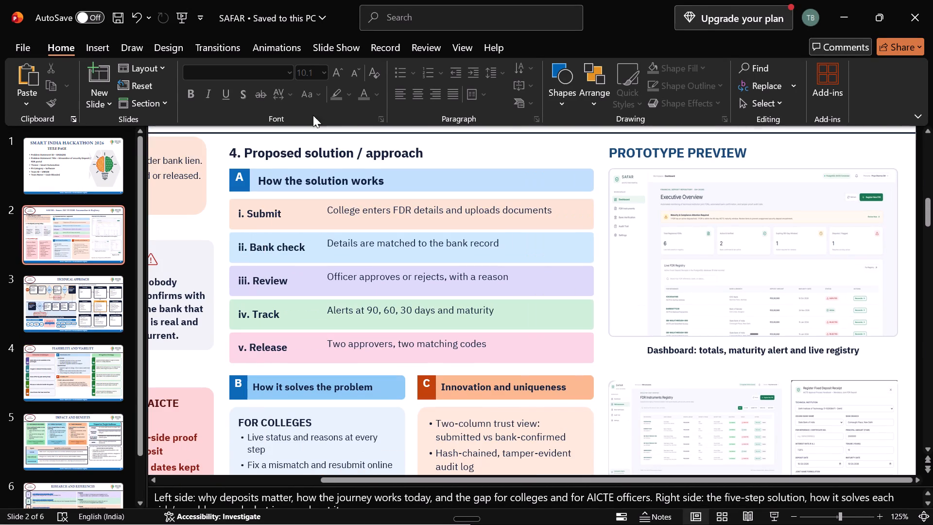
# Save the SAFAR presentation under its existing name.
pyautogui.click(15, 51)
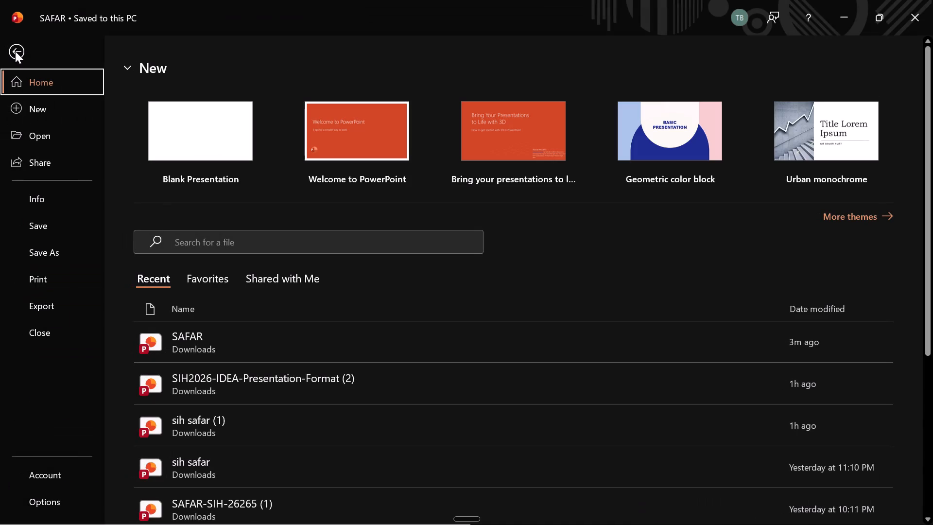
pyautogui.click(59, 217)
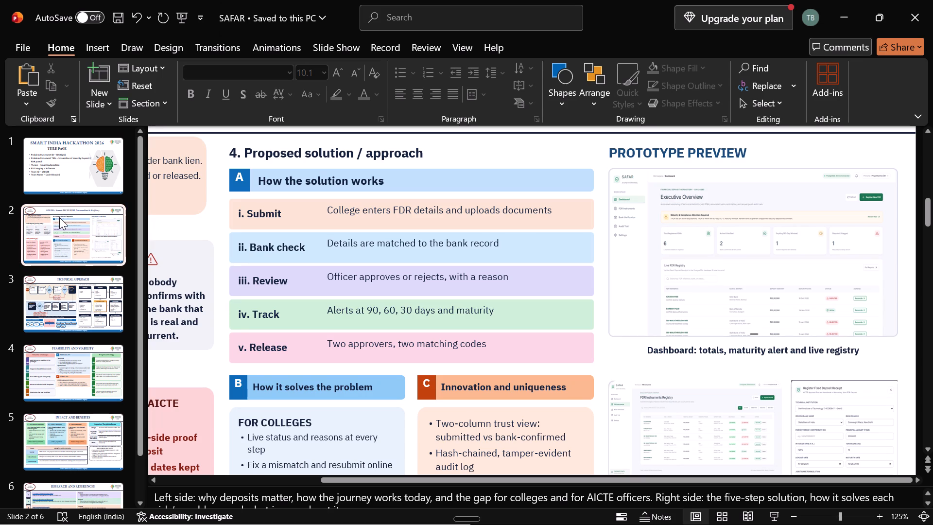
# Save a copy of the presentation as a PDF named SAFAR in the Tarun Docs folder.
pyautogui.click(27, 50)
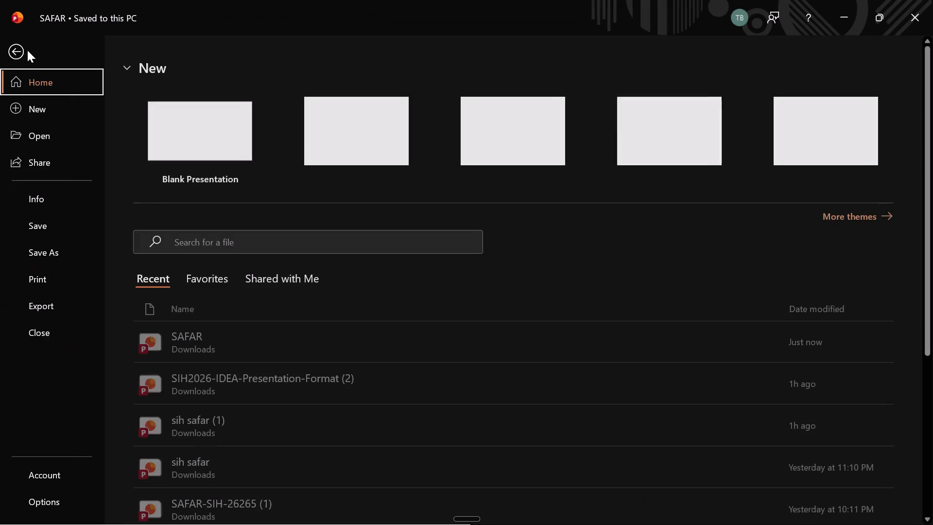
pyautogui.click(53, 253)
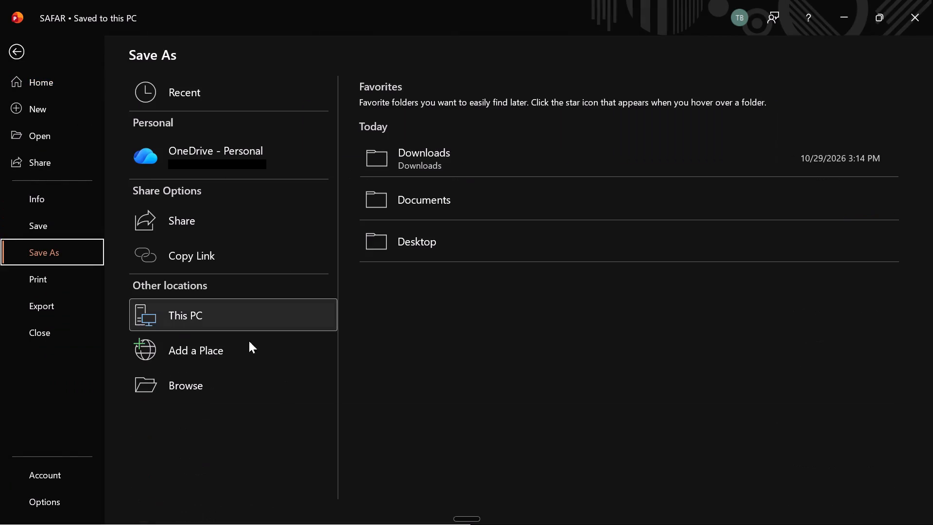
pyautogui.click(212, 388)
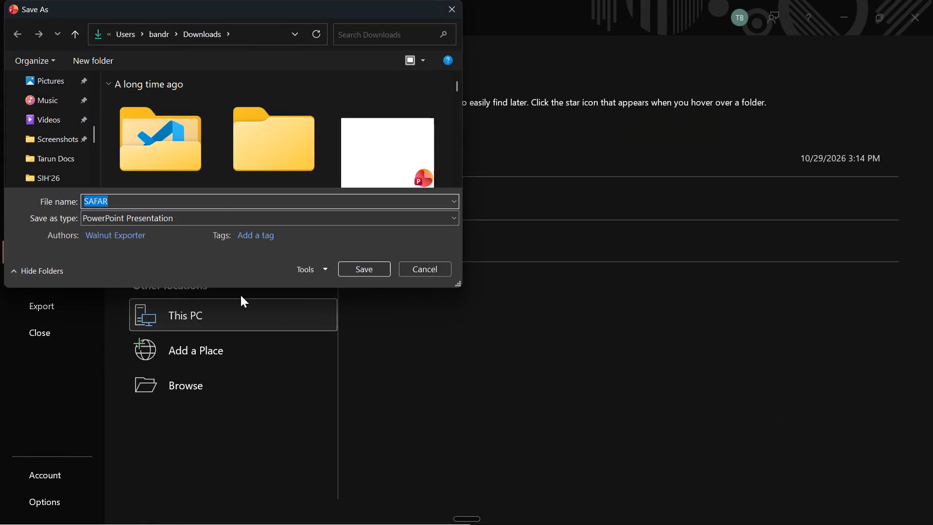
pyautogui.click(195, 218)
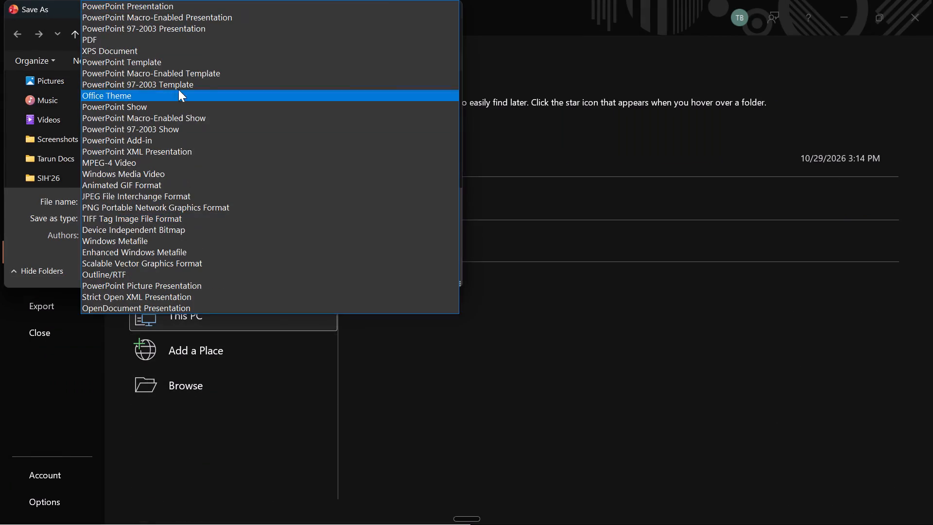
pyautogui.click(160, 43)
pyautogui.scroll(-1, 69, 161)
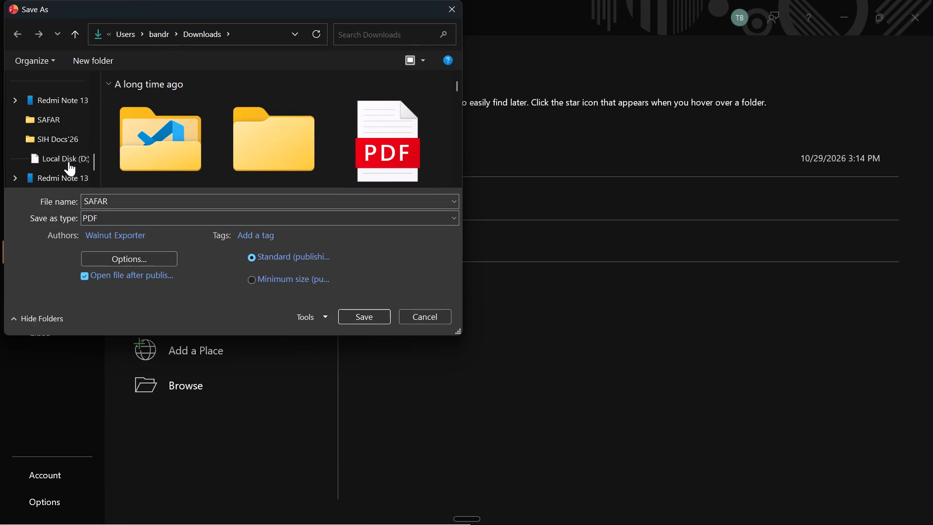
pyautogui.scroll(-1, 69, 161)
pyautogui.scroll(1, 68, 132)
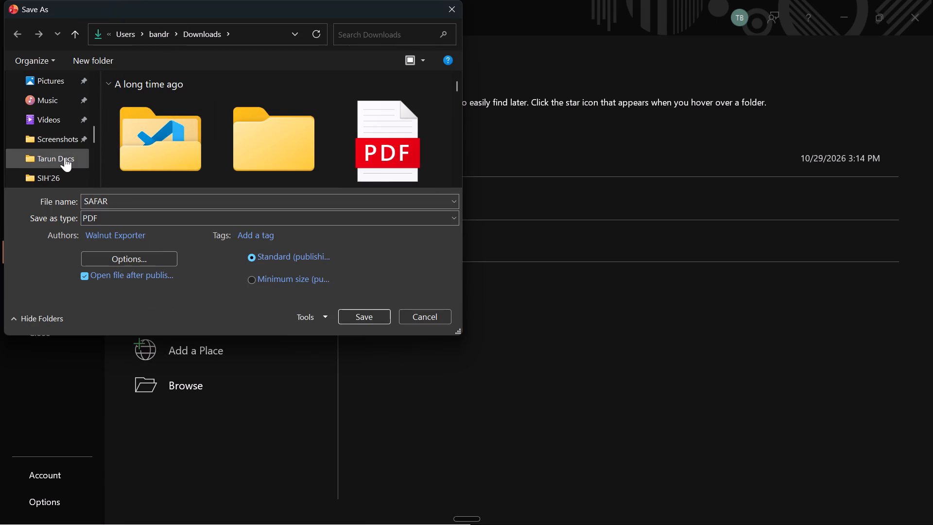
pyautogui.click(65, 157)
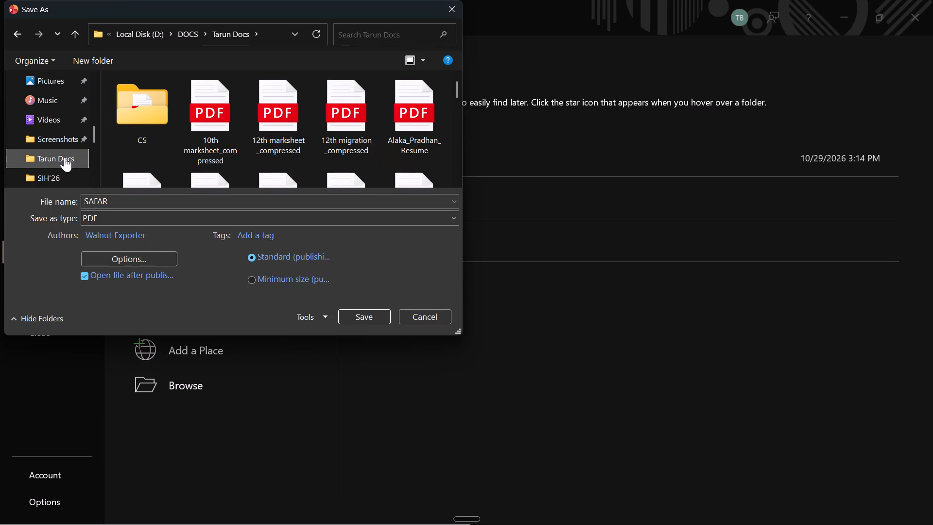
pyautogui.press('Return')
pyautogui.click(351, 313)
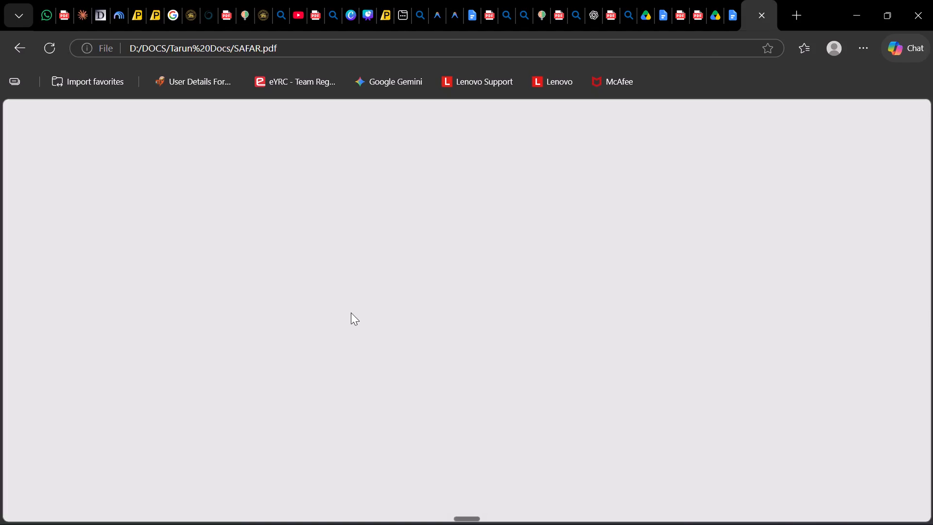
# Check the title page and page 2 of the exported SAFAR PDF in Edge, including the solution boxes and prototype images.
pyautogui.scroll(-3, 127, 243)
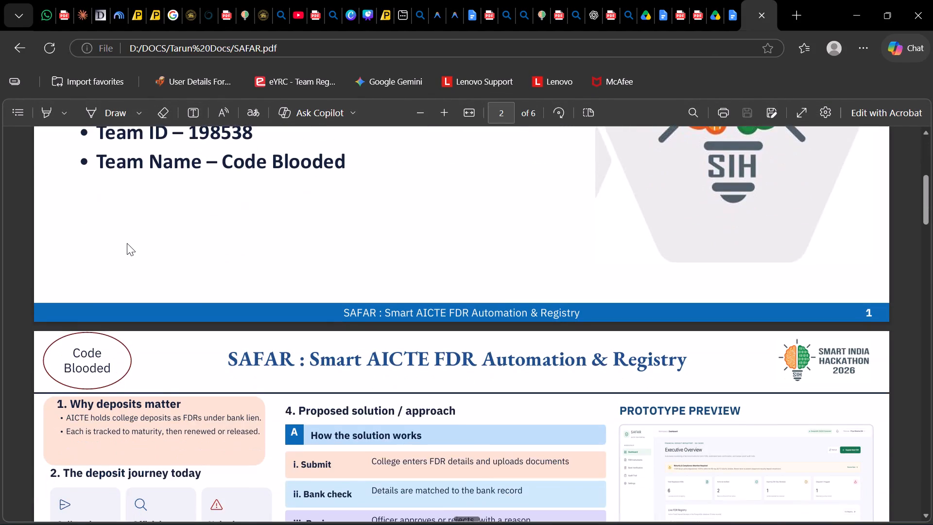
pyautogui.scroll(-1, 497, 288)
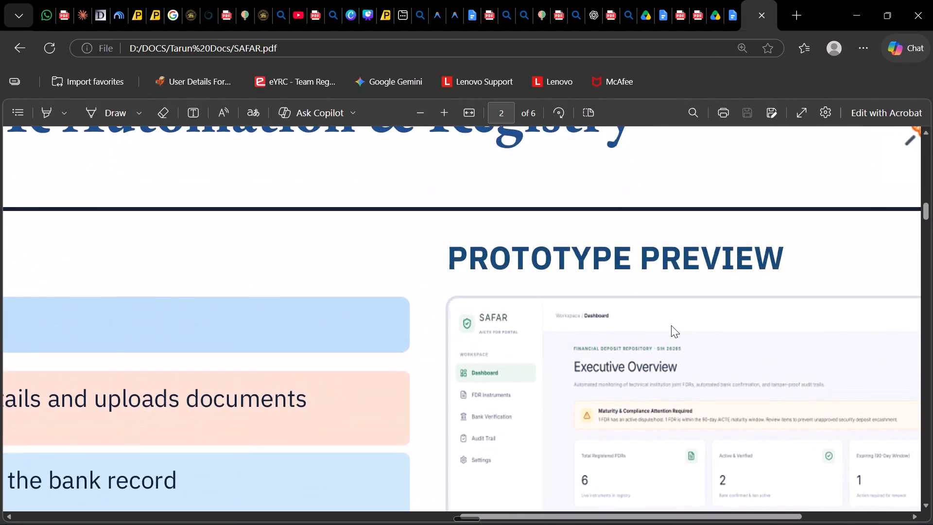
pyautogui.scroll(-2, 671, 325)
pyautogui.hscroll(-1, 671, 325)
pyautogui.scroll(-1, 671, 325)
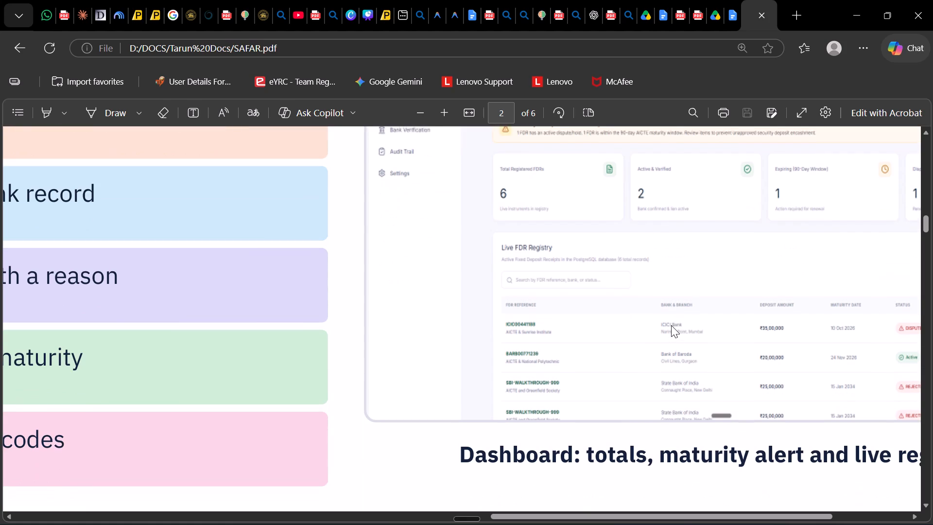
pyautogui.scroll(-1, 671, 325)
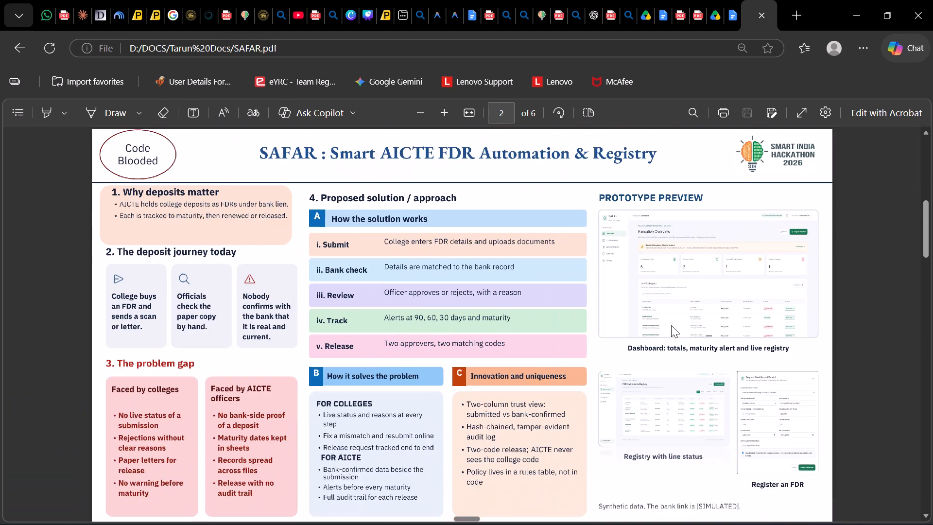
pyautogui.scroll(-1, 671, 325)
pyautogui.hscroll(-1, 671, 325)
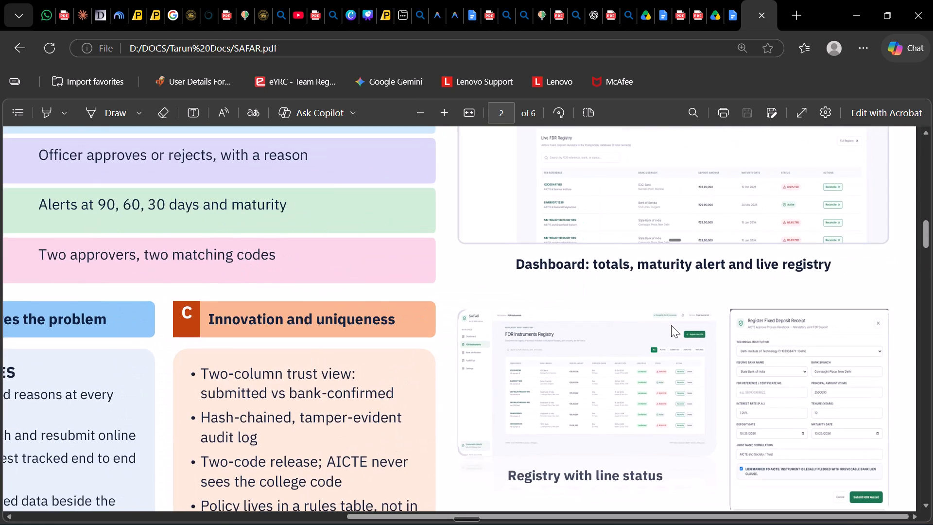
pyautogui.hscroll(-1, 671, 325)
pyautogui.scroll(-2, 671, 325)
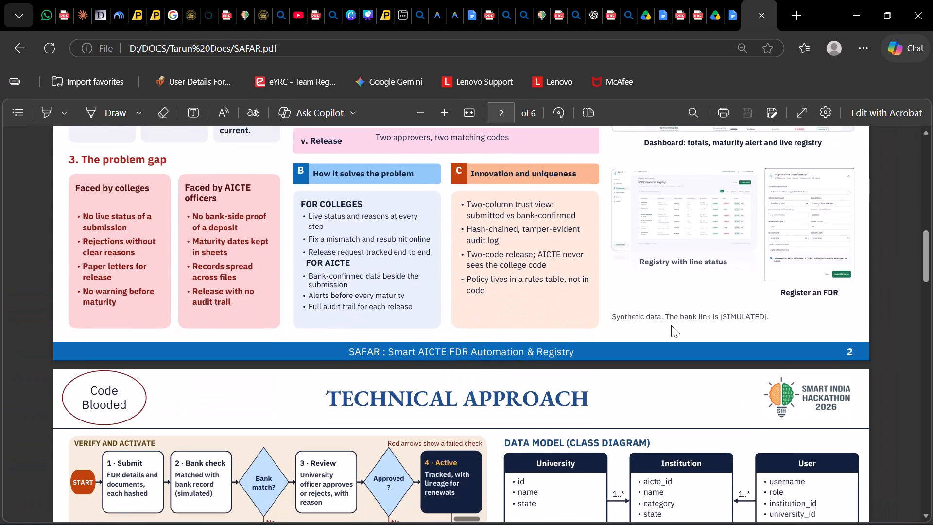
# Check the Technical Approach page of the PDF, including the flowchart, class diagram and prototype link.
pyautogui.scroll(-4, 671, 325)
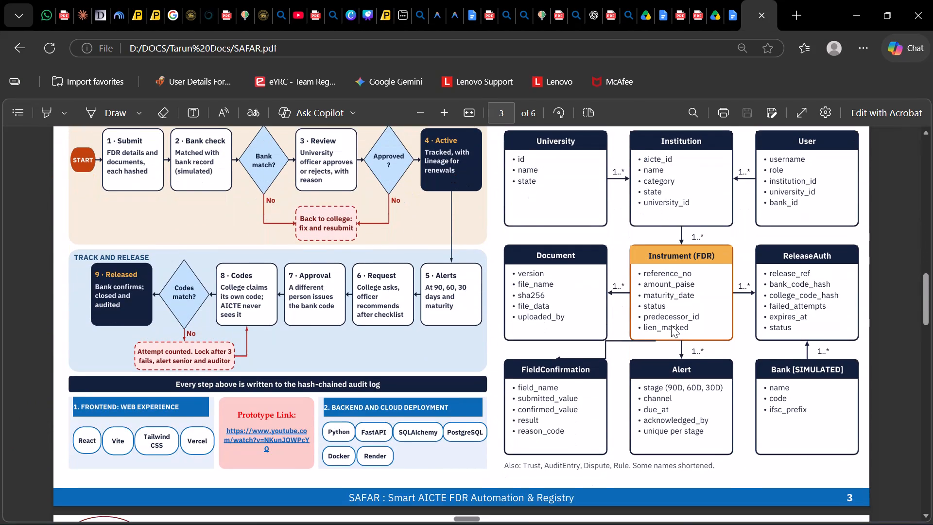
pyautogui.scroll(-2, 671, 325)
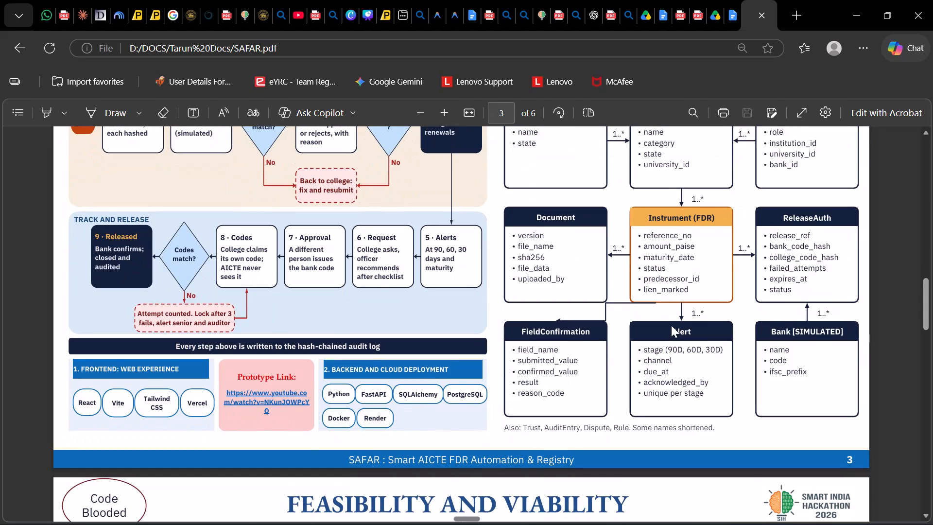
pyautogui.scroll(-1, 671, 325)
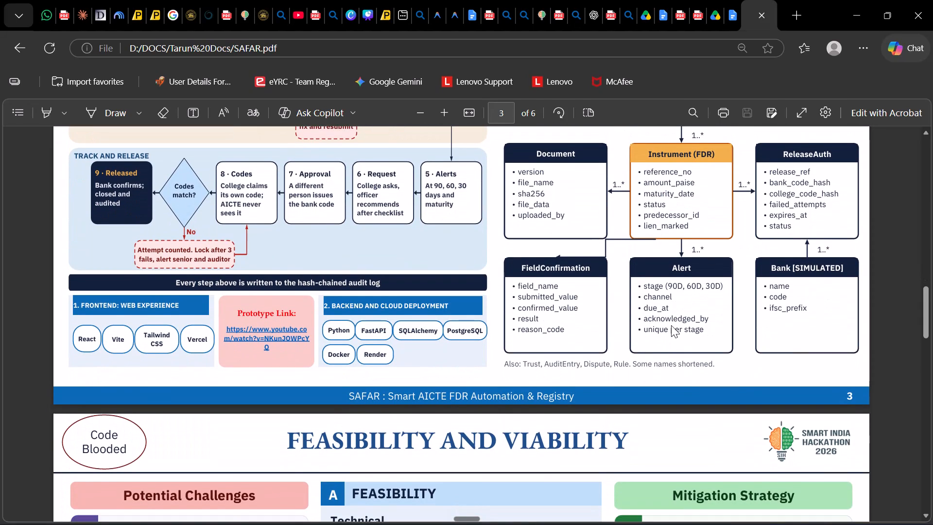
pyautogui.scroll(-2, 671, 325)
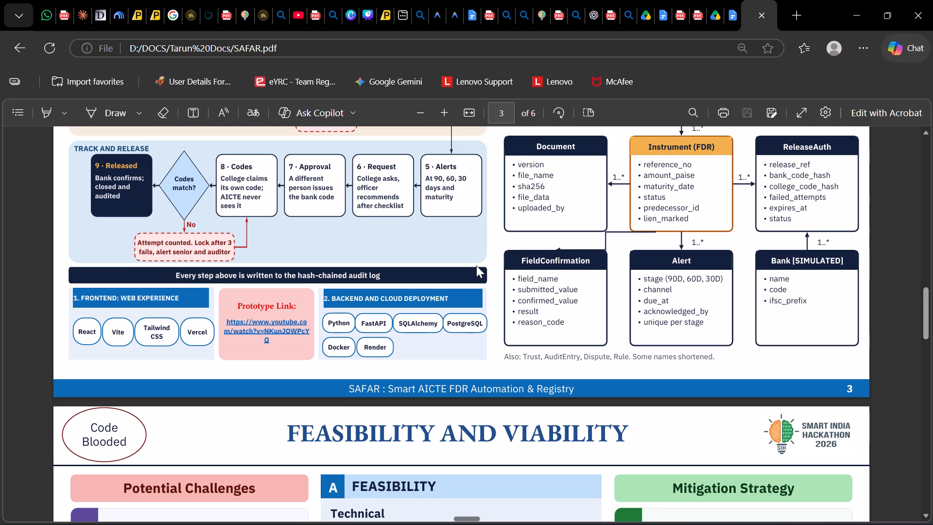
# Check the Feasibility and Viability and the Impact and Benefits pages of the PDF for text and layout.
pyautogui.scroll(-4, 476, 265)
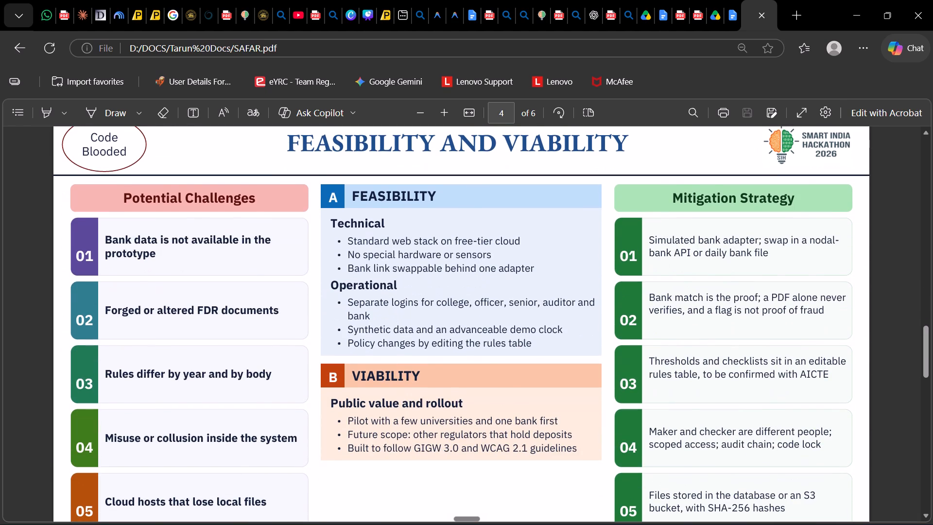
pyautogui.scroll(-3, 225, 293)
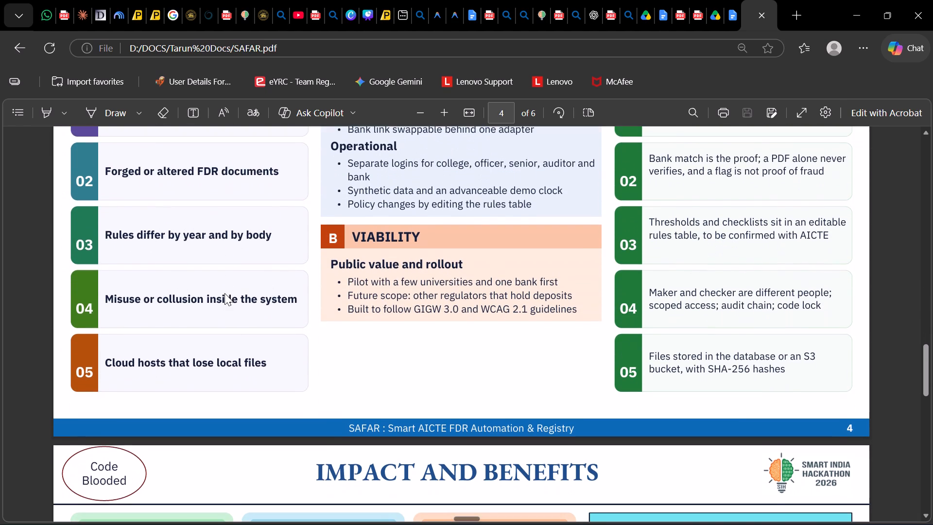
pyautogui.scroll(-5, 225, 293)
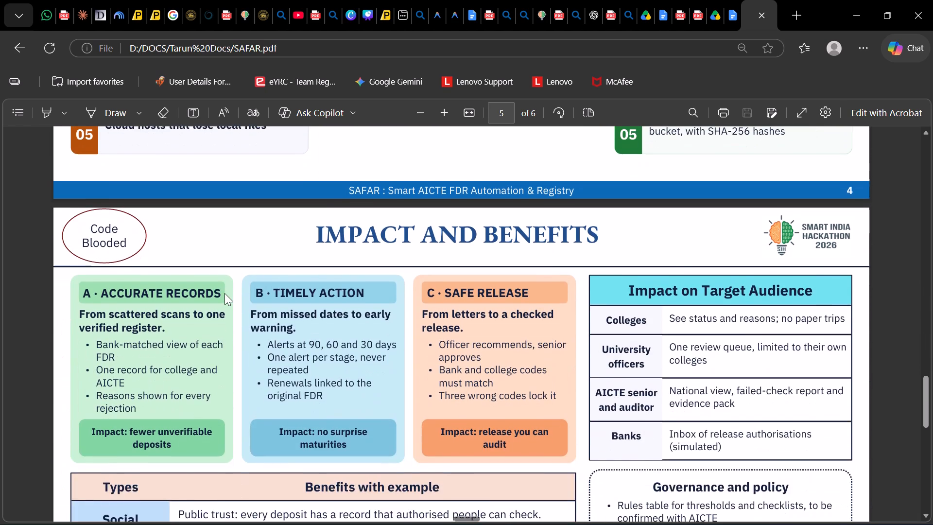
pyautogui.scroll(-3, 225, 293)
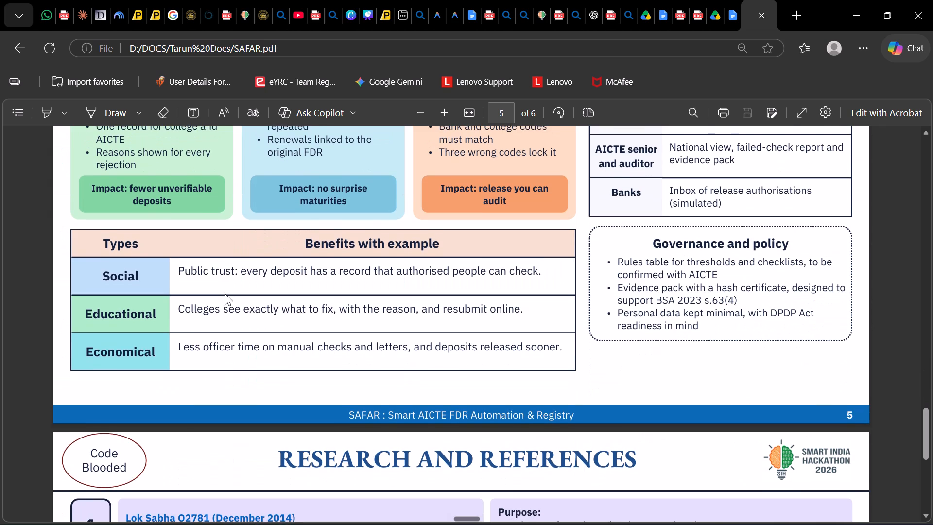
pyautogui.scroll(-1, 225, 293)
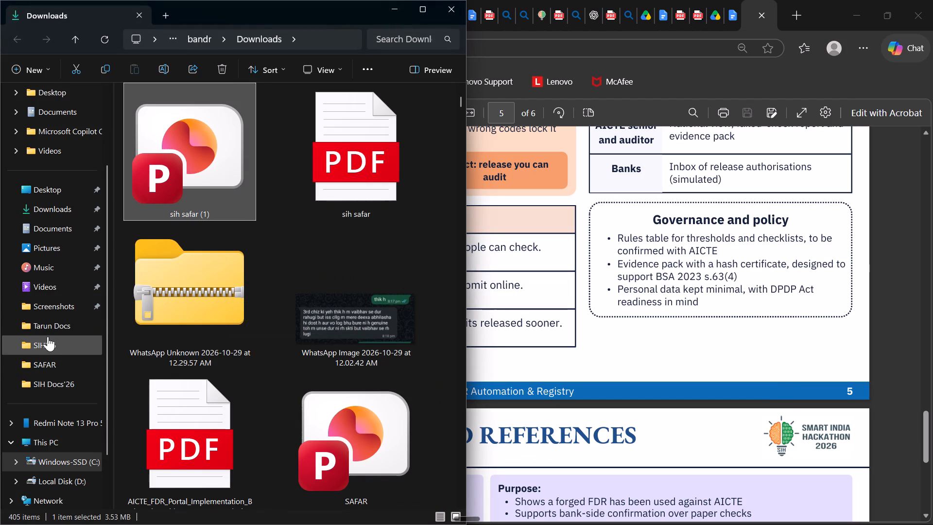
# In File Explorer, open the Tarun Docs folder and select the exported SAFAR PDF.
pyautogui.click(53, 324)
pyautogui.scroll(-2, 233, 304)
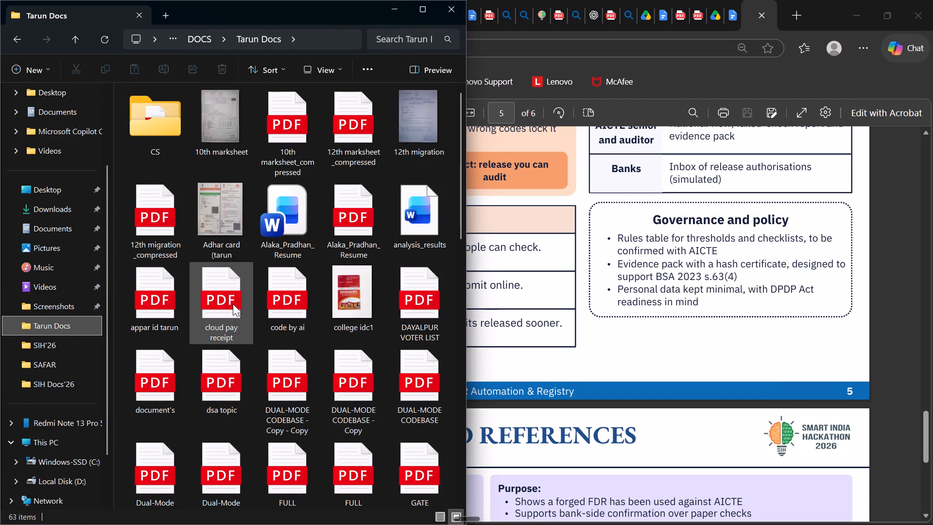
pyautogui.scroll(-18, 233, 304)
pyautogui.scroll(5, 233, 304)
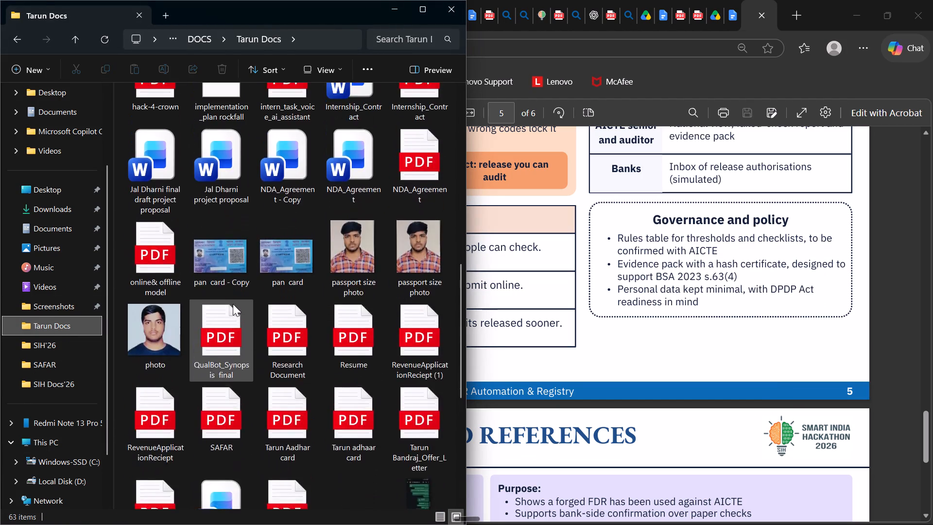
pyautogui.scroll(12, 233, 304)
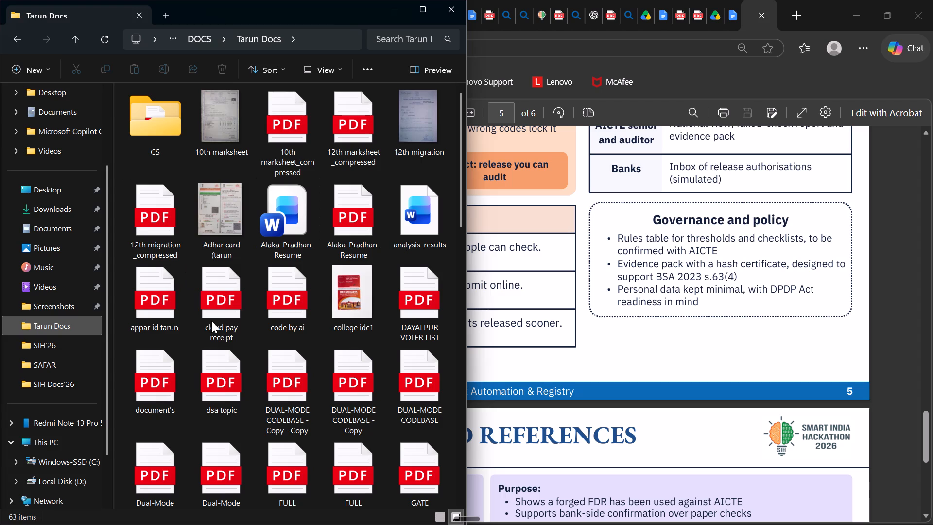
pyautogui.scroll(2, 211, 321)
pyautogui.scroll(-2, 368, 289)
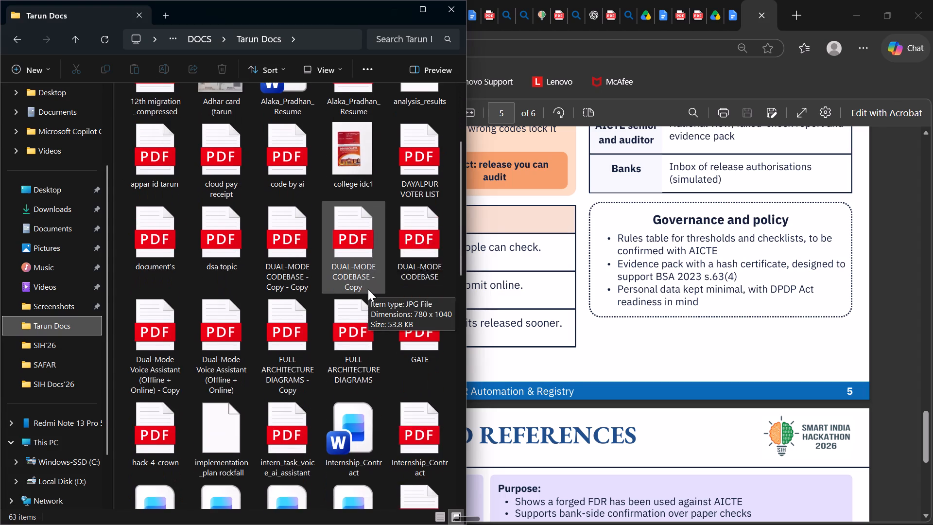
pyautogui.scroll(-3, 368, 289)
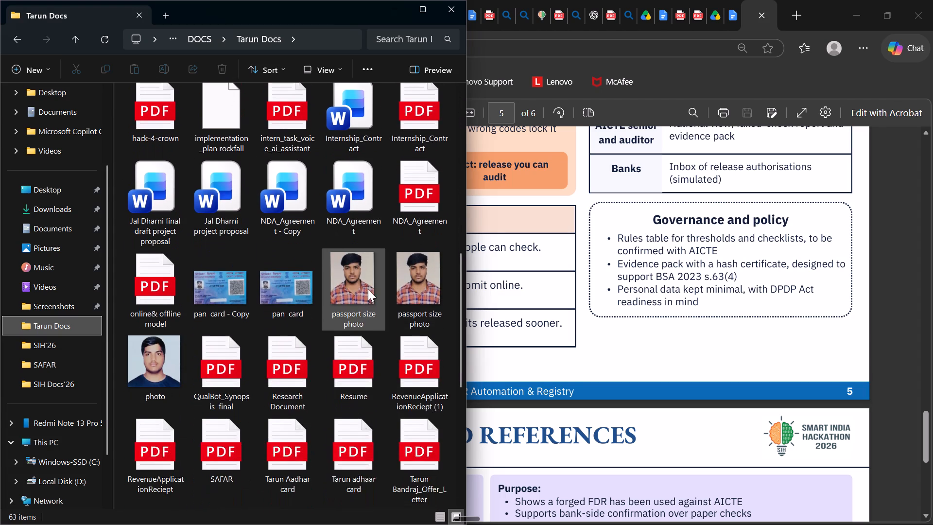
pyautogui.scroll(-2, 368, 289)
pyautogui.click(239, 237)
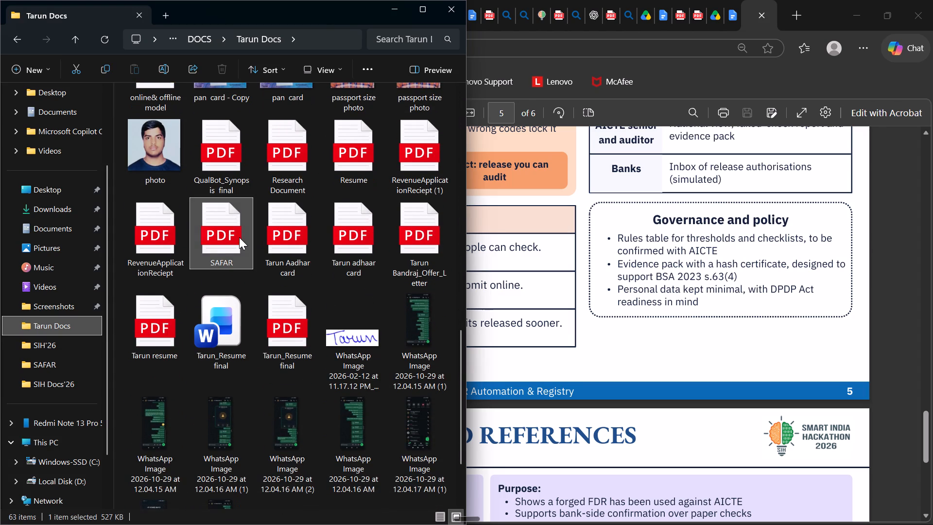
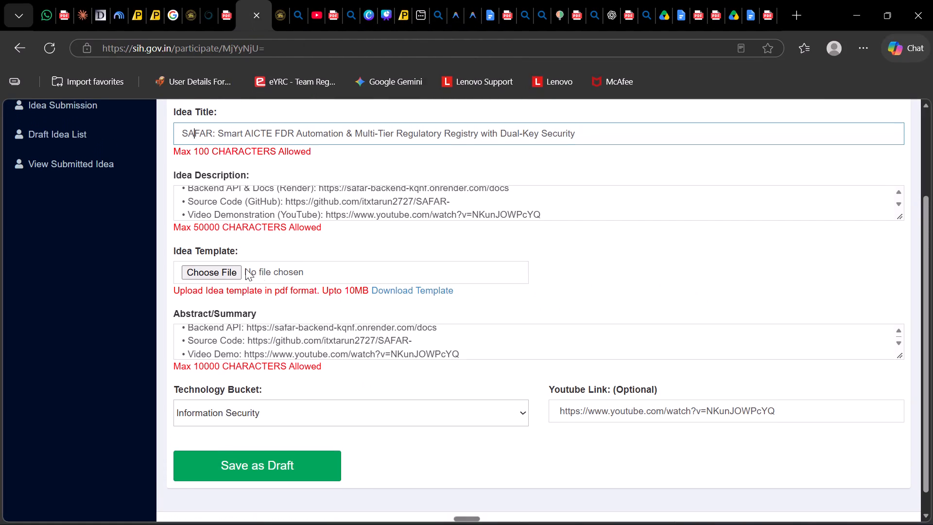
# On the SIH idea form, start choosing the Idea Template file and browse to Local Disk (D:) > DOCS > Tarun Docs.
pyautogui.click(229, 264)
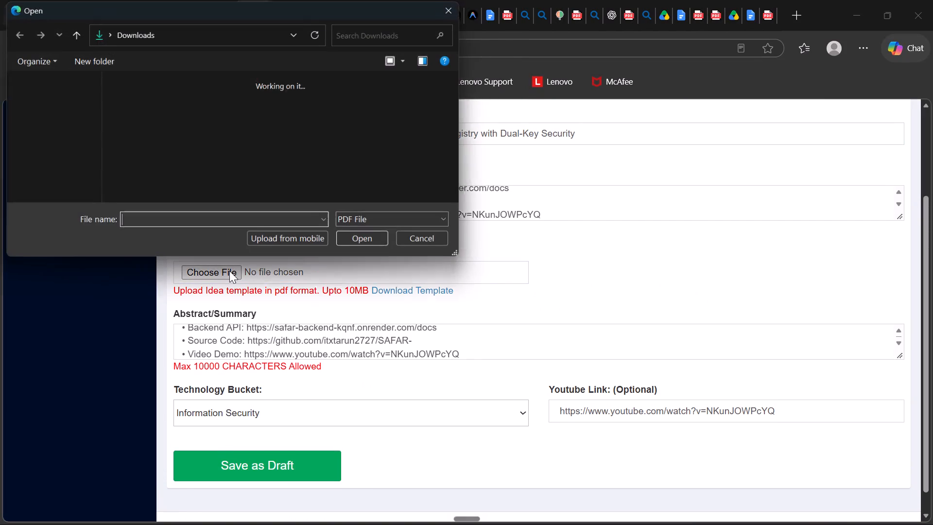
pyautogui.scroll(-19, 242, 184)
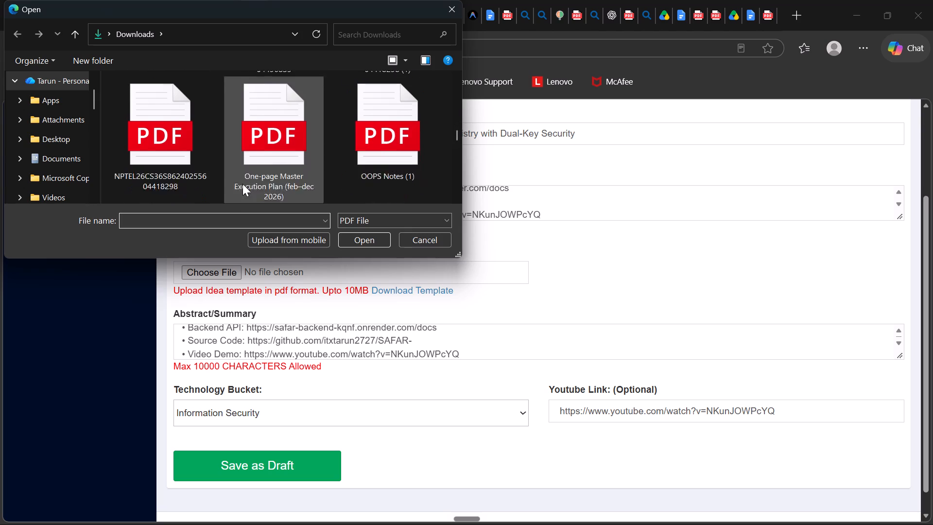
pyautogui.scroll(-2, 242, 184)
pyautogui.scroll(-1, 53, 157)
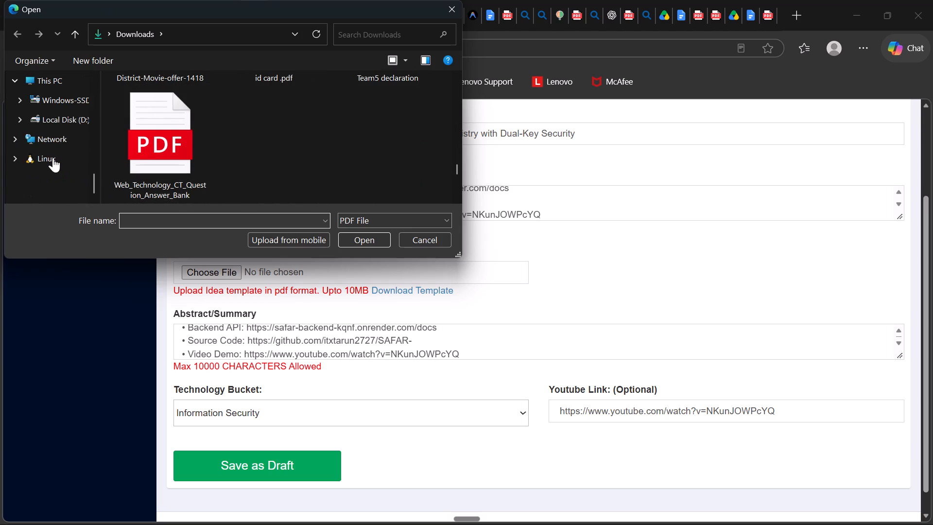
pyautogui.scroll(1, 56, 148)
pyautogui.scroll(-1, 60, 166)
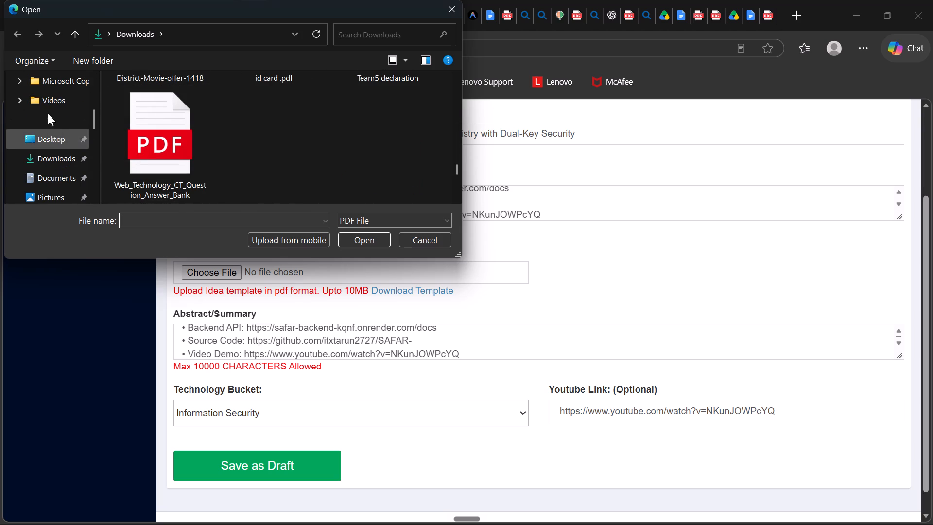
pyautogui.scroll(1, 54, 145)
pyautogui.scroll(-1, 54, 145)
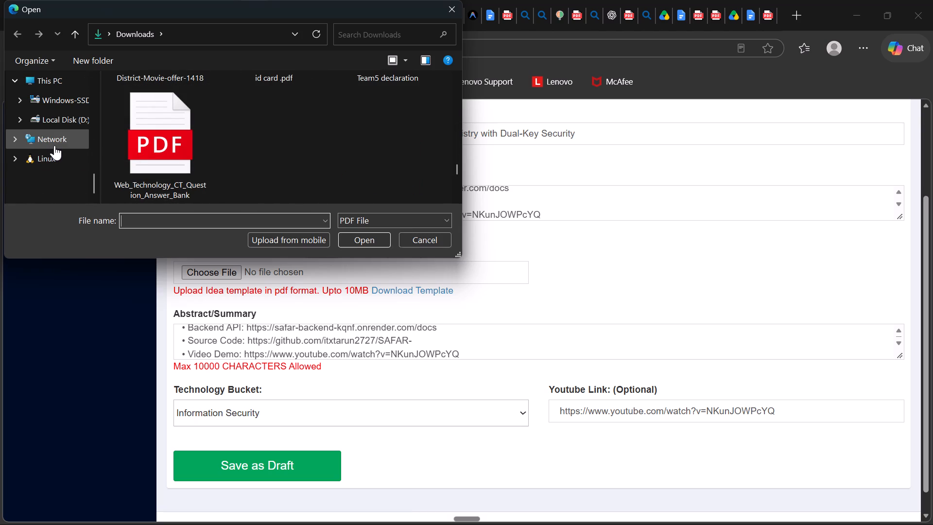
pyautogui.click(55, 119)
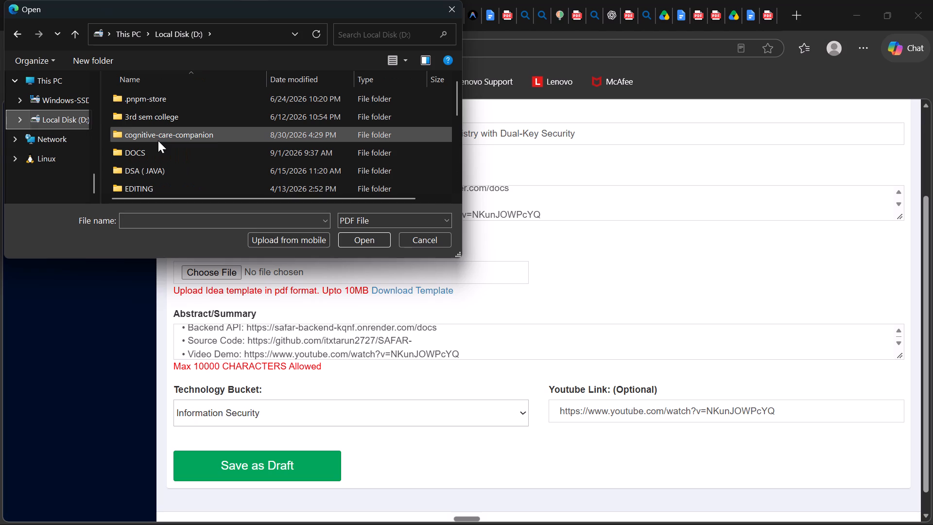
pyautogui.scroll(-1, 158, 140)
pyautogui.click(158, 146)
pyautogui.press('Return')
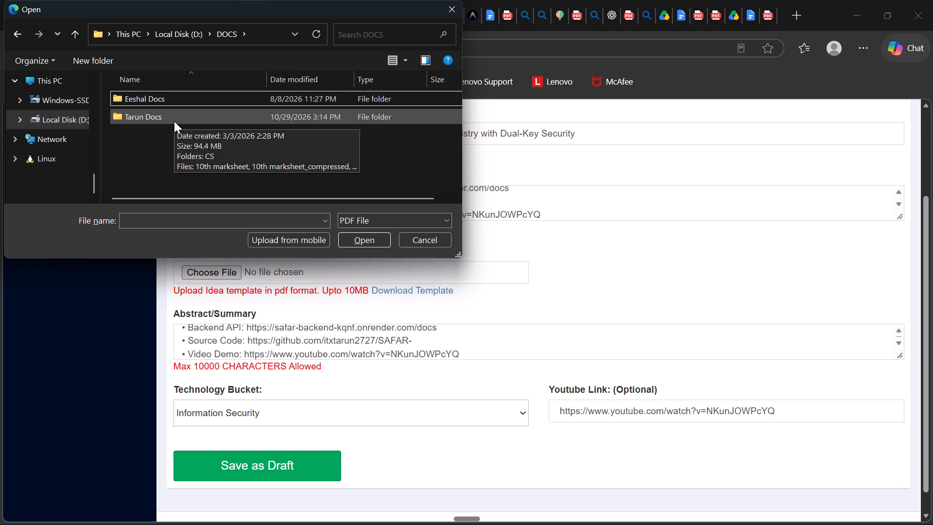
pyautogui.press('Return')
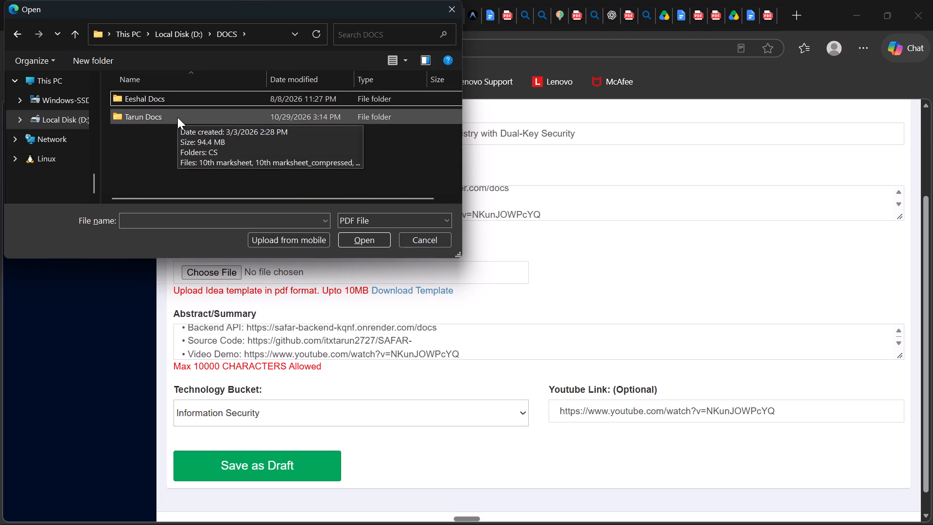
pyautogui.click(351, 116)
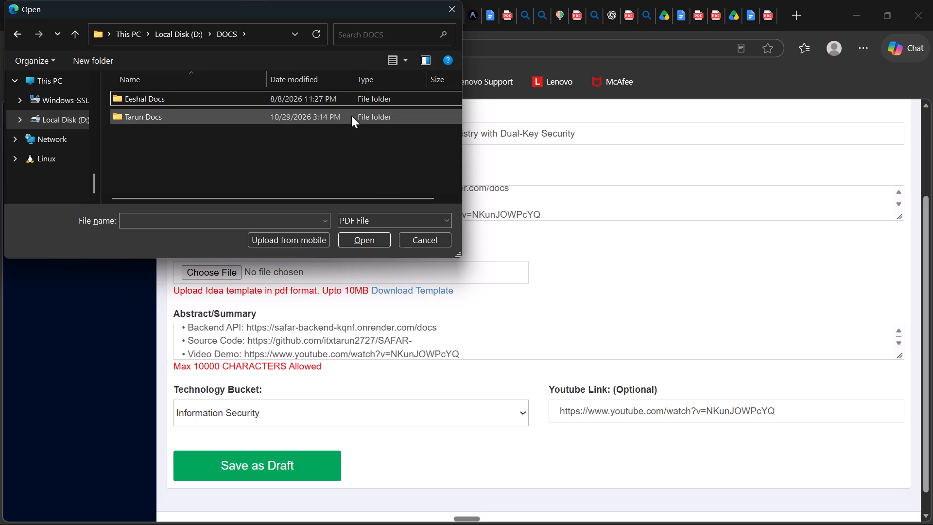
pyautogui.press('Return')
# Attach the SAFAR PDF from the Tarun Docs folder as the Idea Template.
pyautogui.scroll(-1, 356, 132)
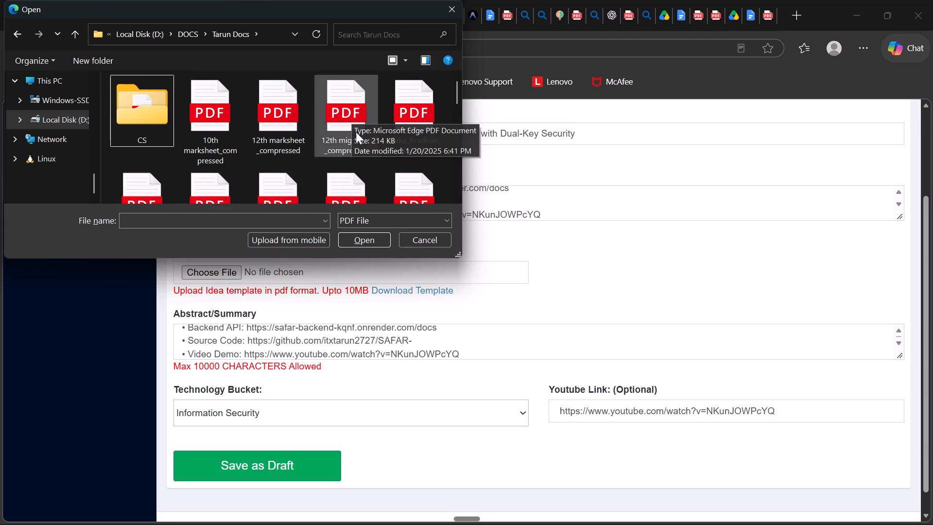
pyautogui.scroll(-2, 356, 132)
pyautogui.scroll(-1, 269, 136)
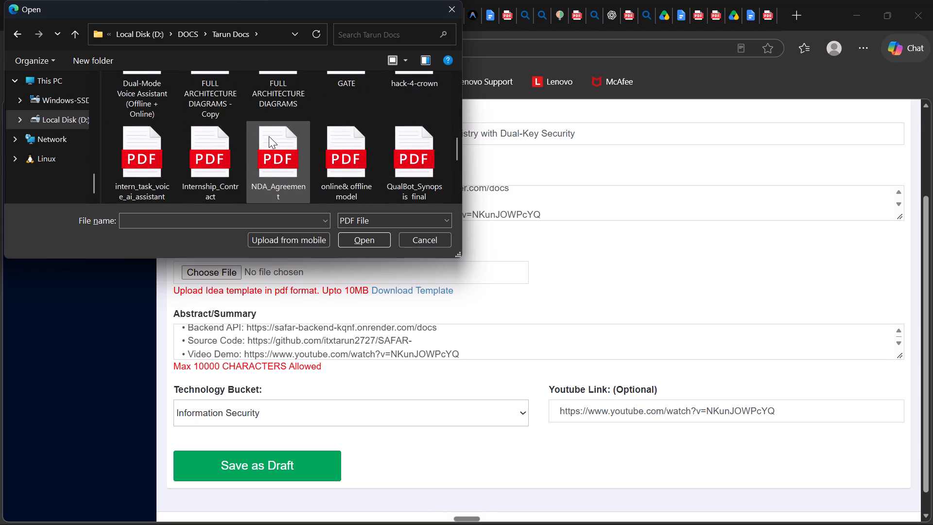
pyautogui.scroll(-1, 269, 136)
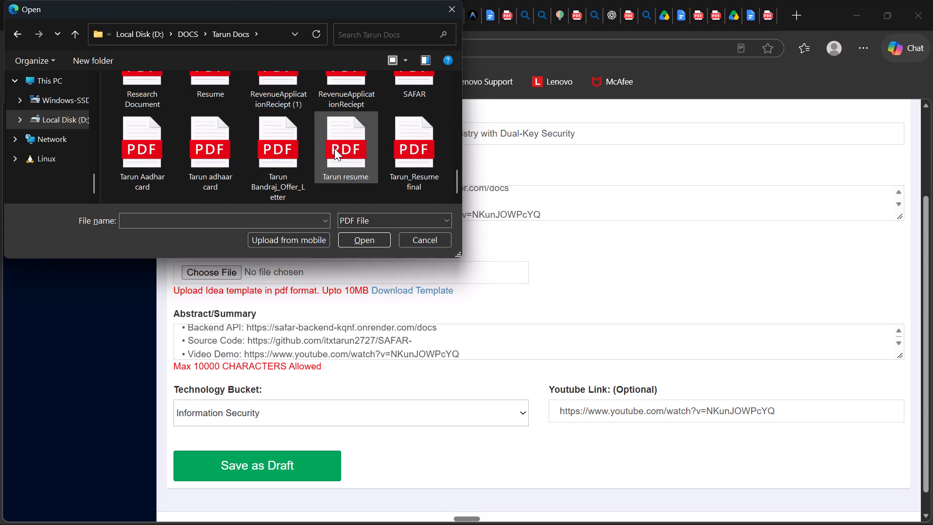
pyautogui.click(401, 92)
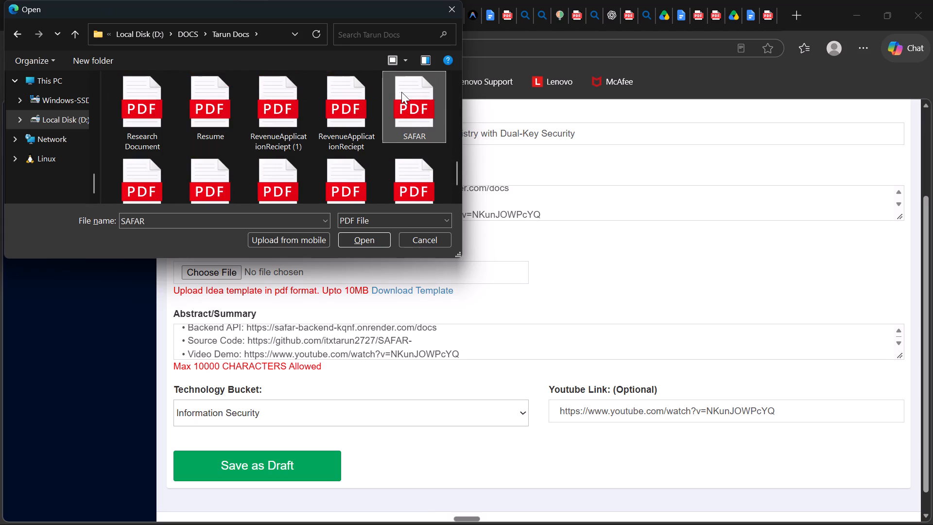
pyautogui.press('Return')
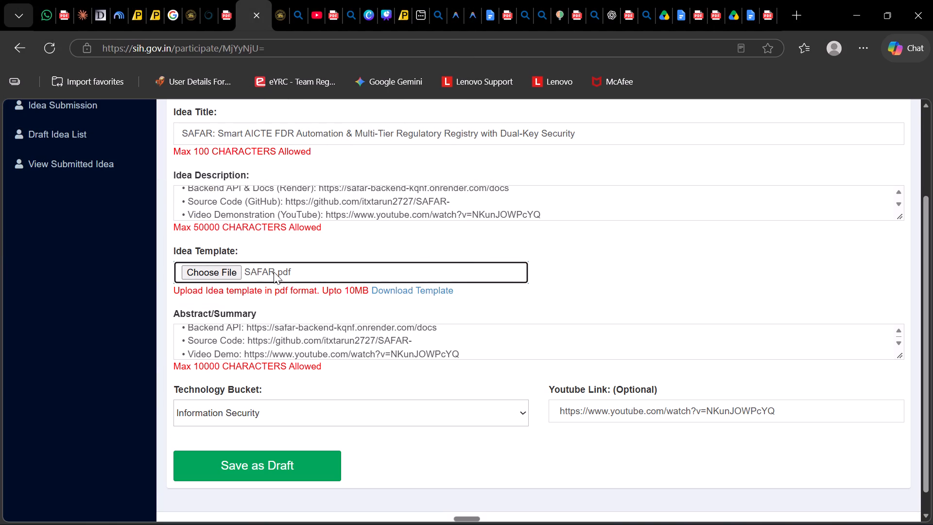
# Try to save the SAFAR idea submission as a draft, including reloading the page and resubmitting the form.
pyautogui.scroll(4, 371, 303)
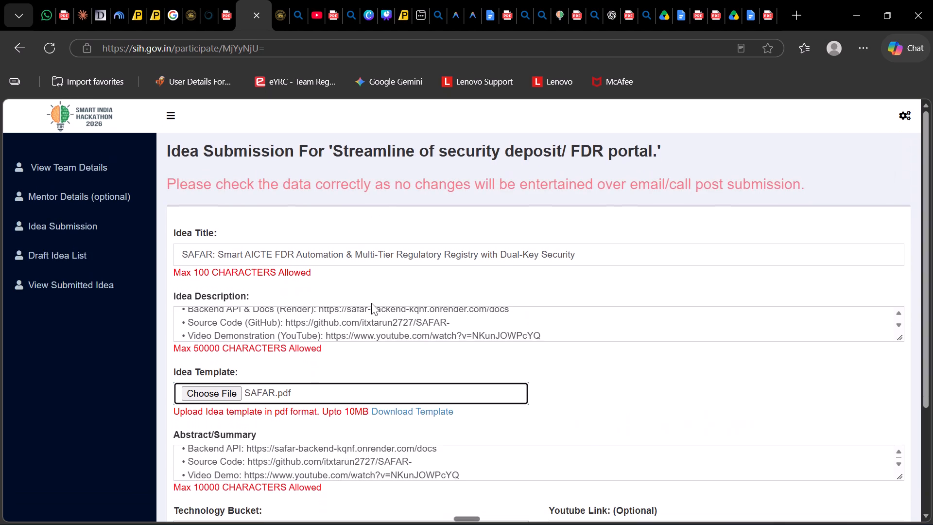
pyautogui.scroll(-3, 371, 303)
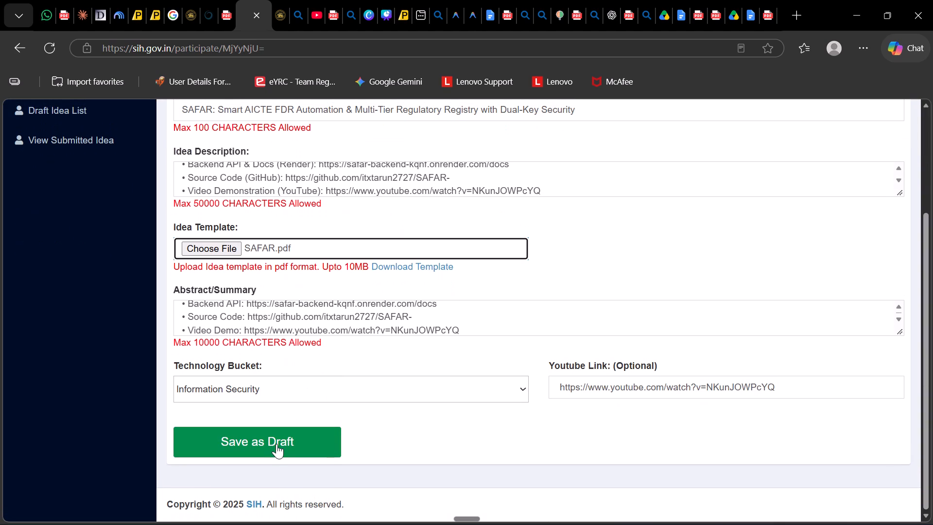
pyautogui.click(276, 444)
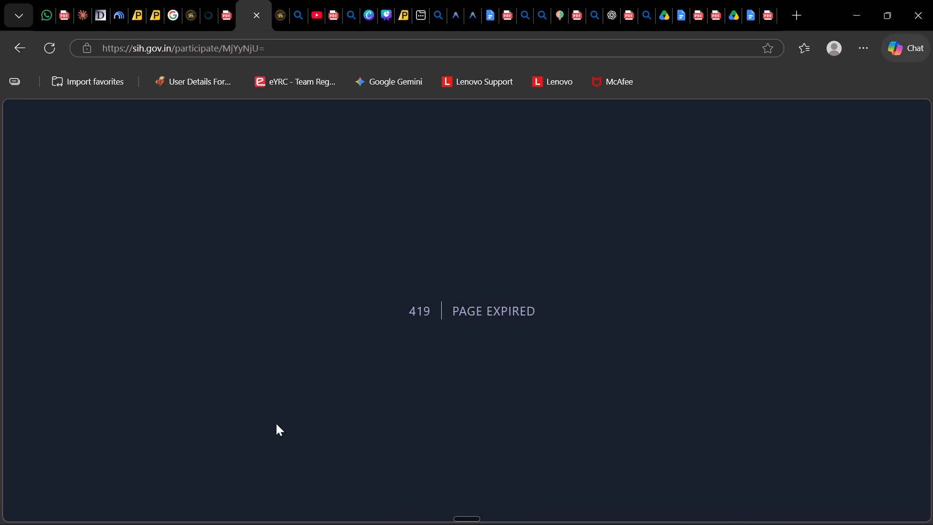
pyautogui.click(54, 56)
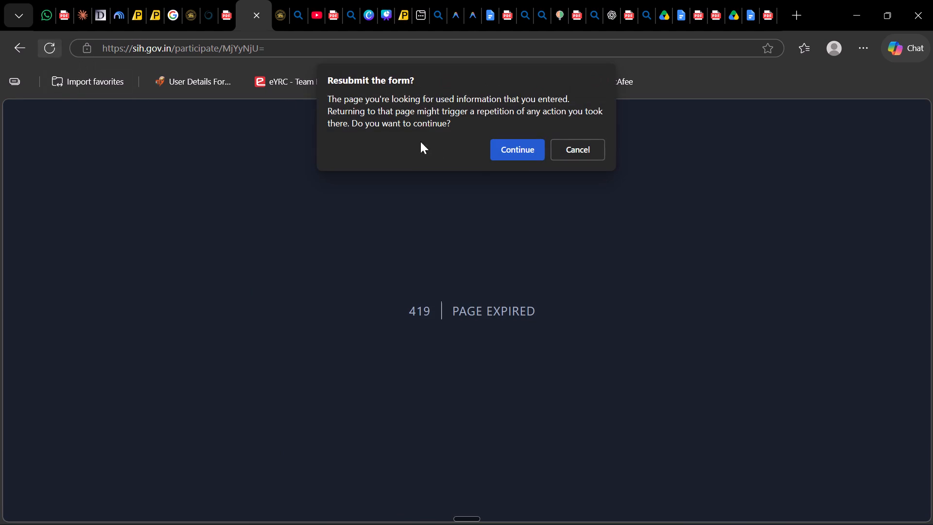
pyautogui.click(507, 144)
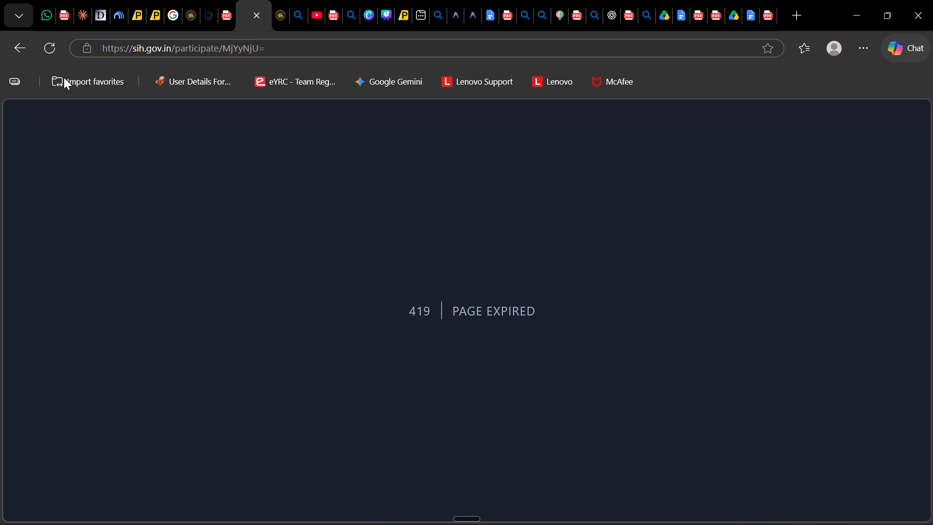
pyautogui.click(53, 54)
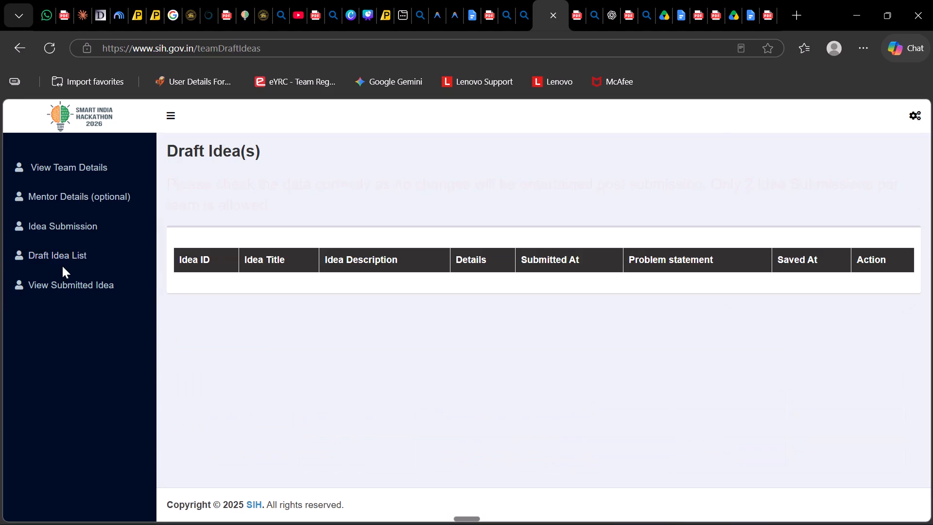
# Open Idea Submission and filter the problem statements by category Software and technology bucket Smart Automation.
pyautogui.click(58, 229)
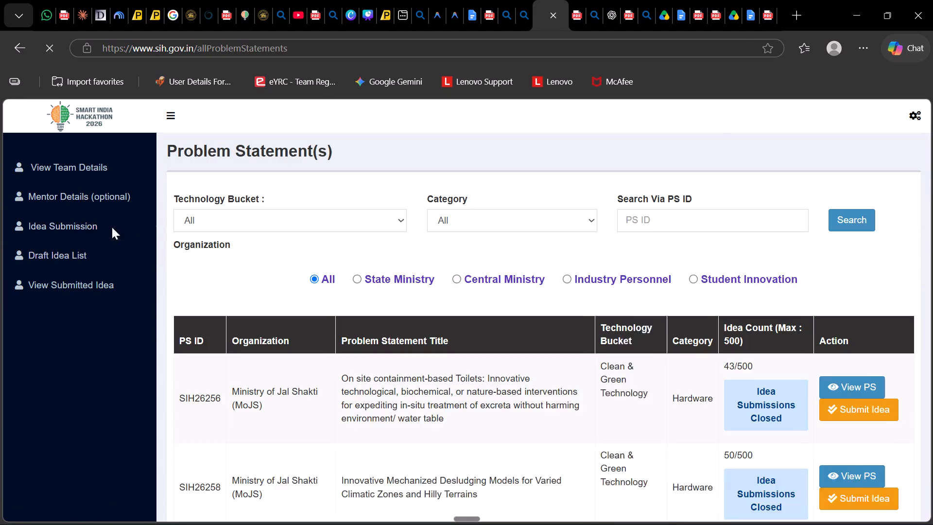
pyautogui.click(112, 227)
pyautogui.scroll(-2, 435, 367)
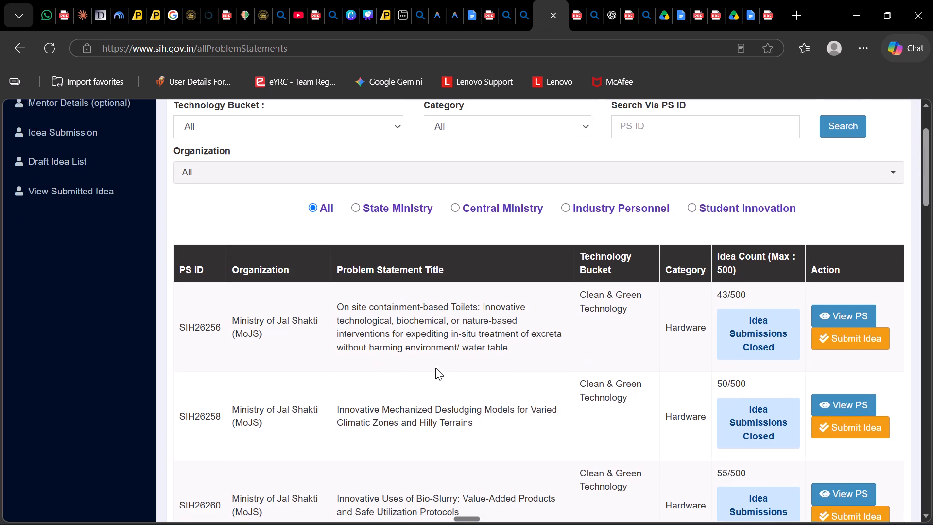
pyautogui.scroll(-1, 435, 367)
pyautogui.scroll(1, 434, 363)
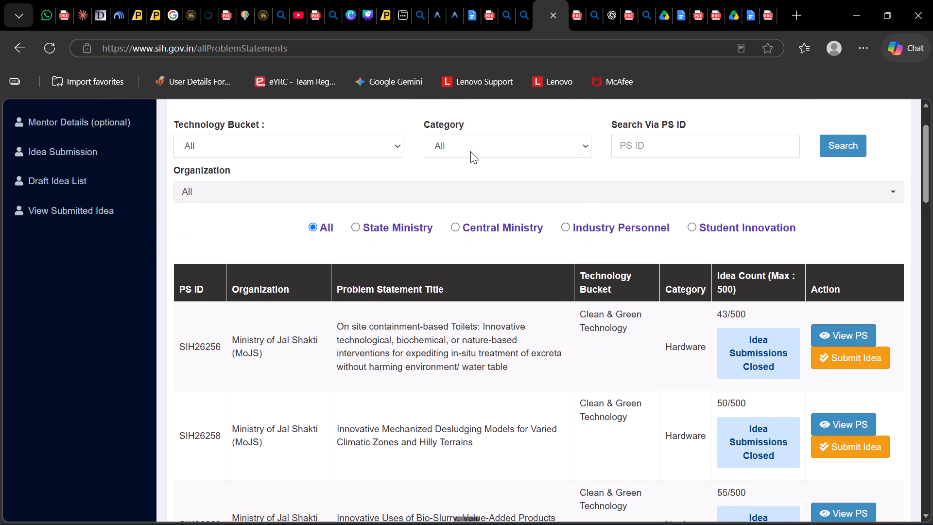
pyautogui.click(470, 151)
pyautogui.click(465, 179)
pyautogui.click(387, 145)
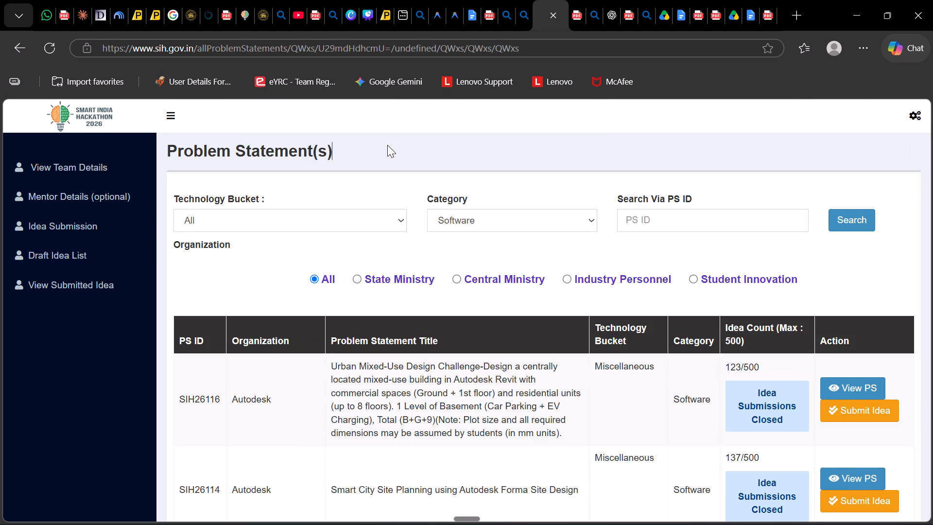
pyautogui.click(371, 212)
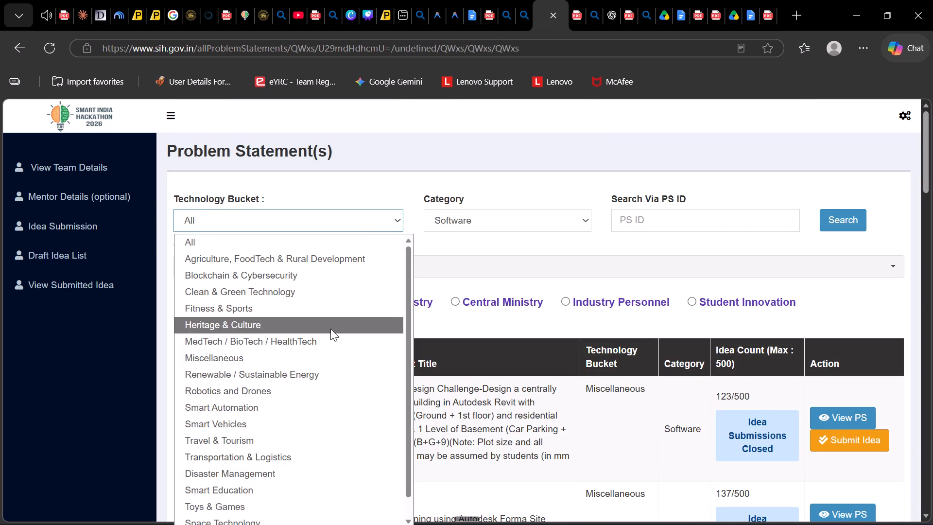
pyautogui.click(311, 414)
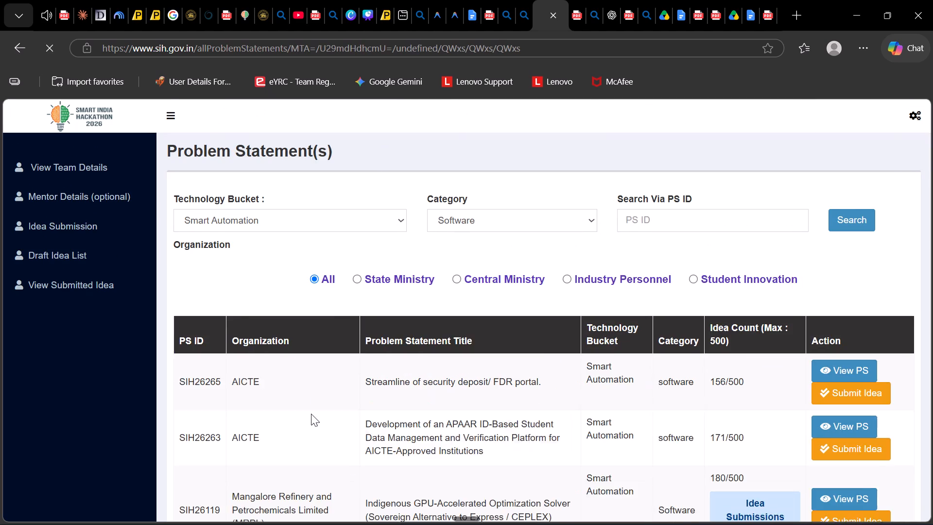
# Start an idea submission for the AICTE problem statement SIH26265, Streamline of security deposit/ FDR portal.
pyautogui.scroll(-1, 311, 414)
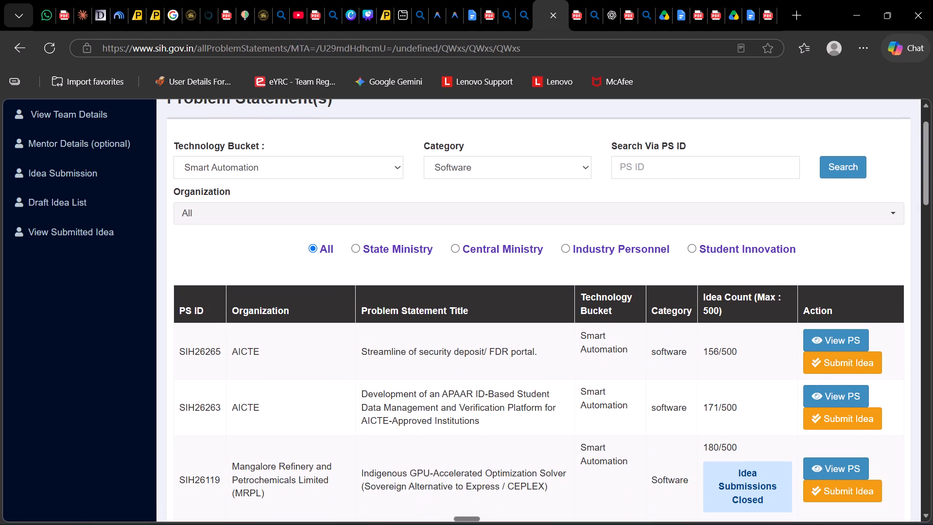
pyautogui.click(838, 354)
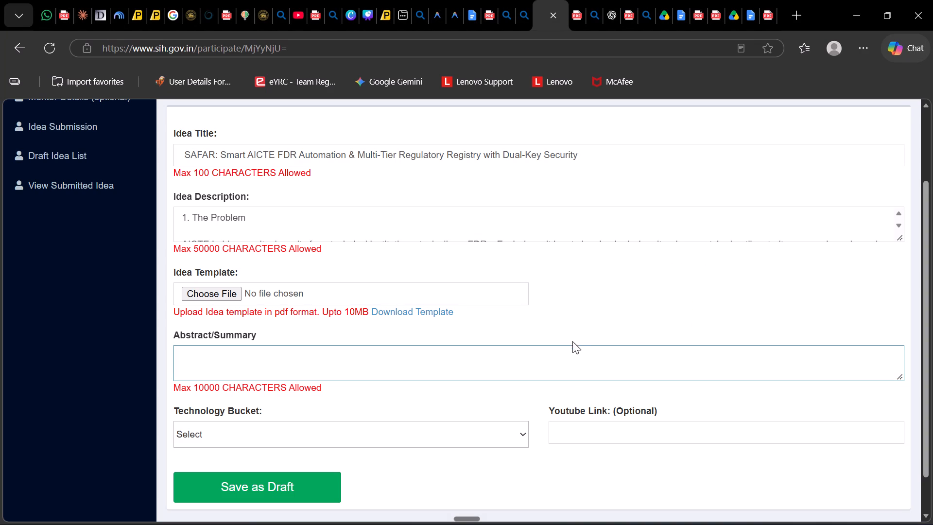
# Paste the copied abstract into the Abstract/Summary field of the SIH portal form in Edge.
pyautogui.click(563, 365)
pyautogui.hotkey('ctrl', 'v')
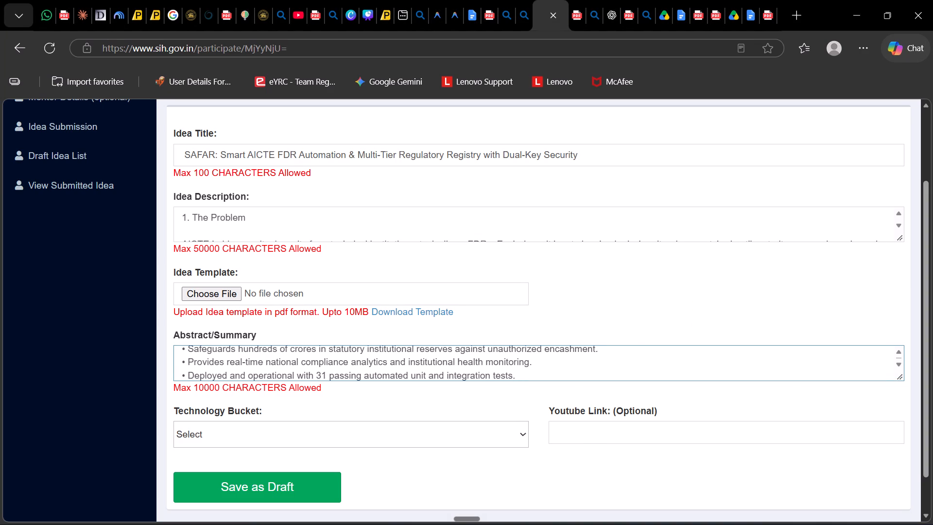
pyautogui.click(595, 436)
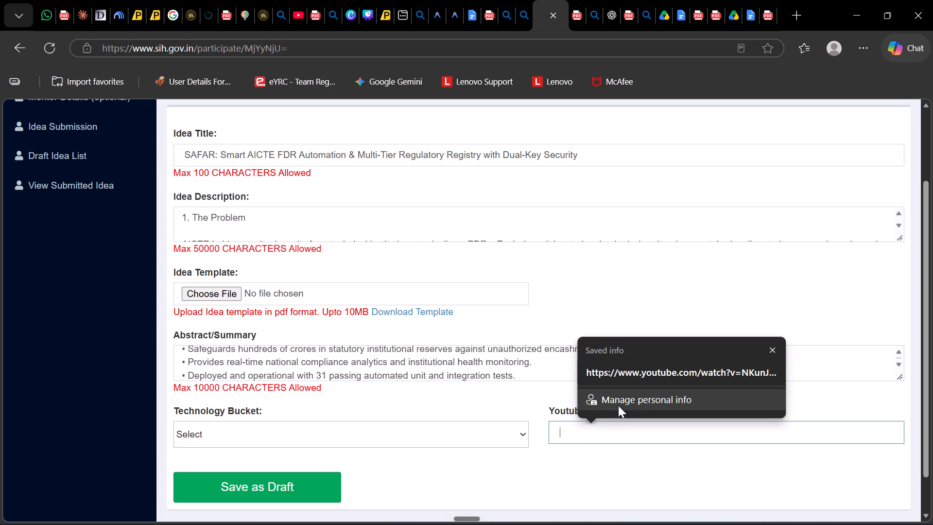
pyautogui.click(294, 0)
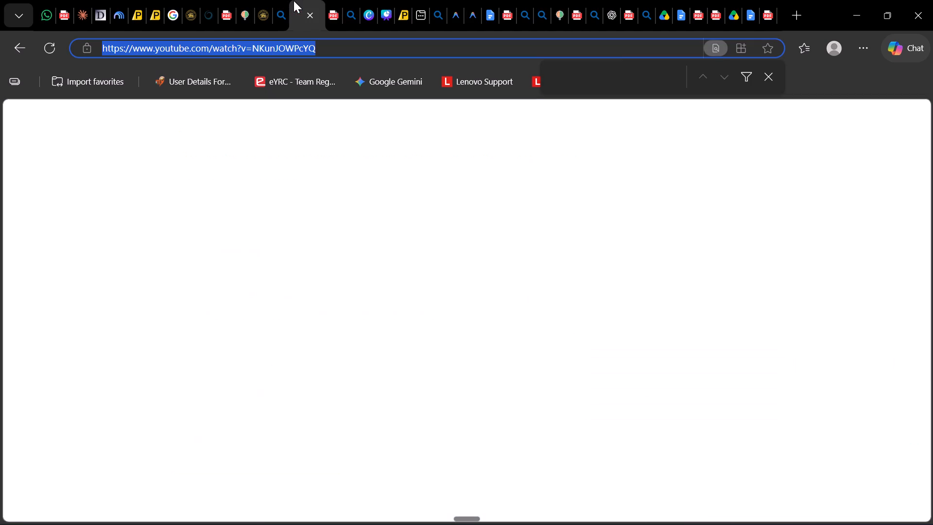
pyautogui.hotkey('ctrl', 'c')
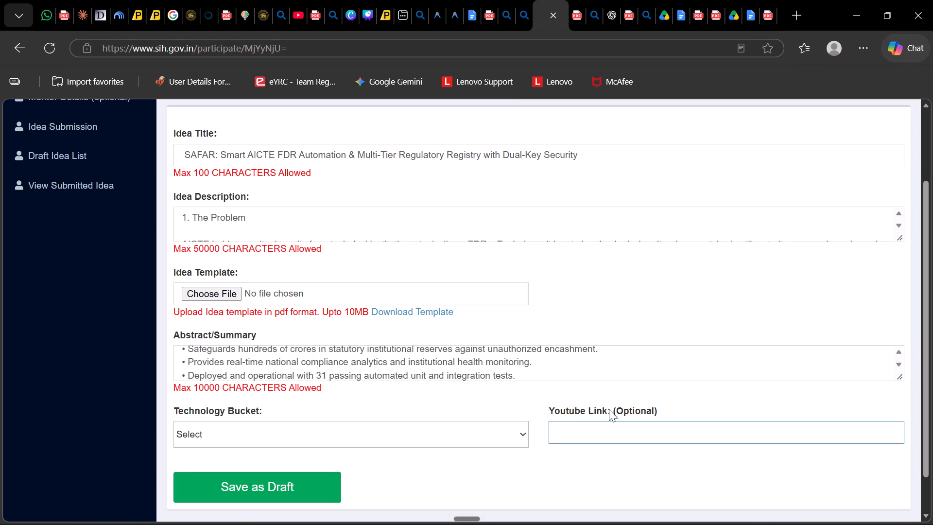
pyautogui.click(612, 437)
pyautogui.hotkey('ctrl', 'v')
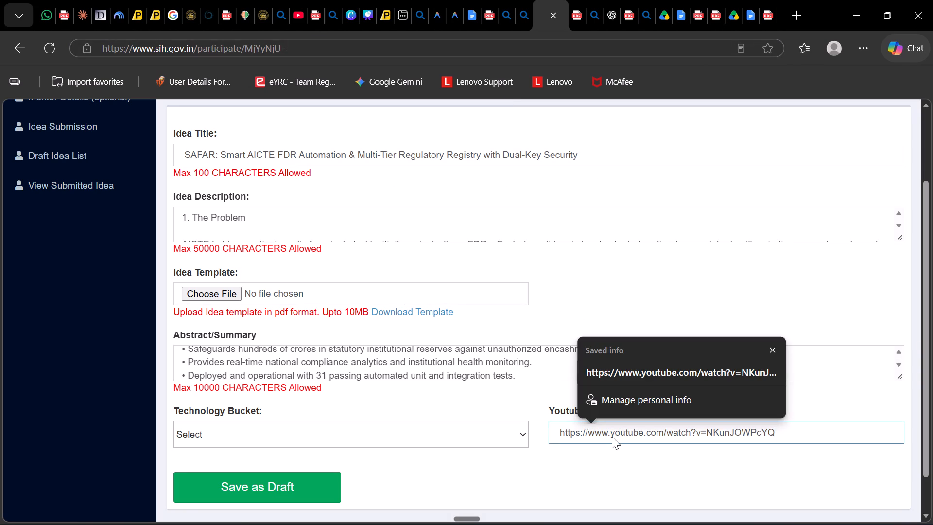
# Set the form's Technology Bucket to Information Security.
pyautogui.click(378, 433)
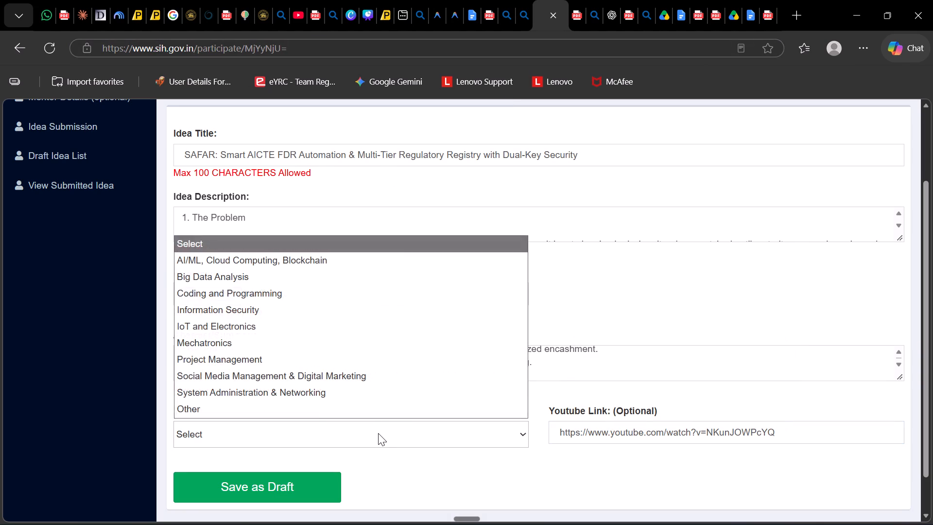
pyautogui.click(294, 307)
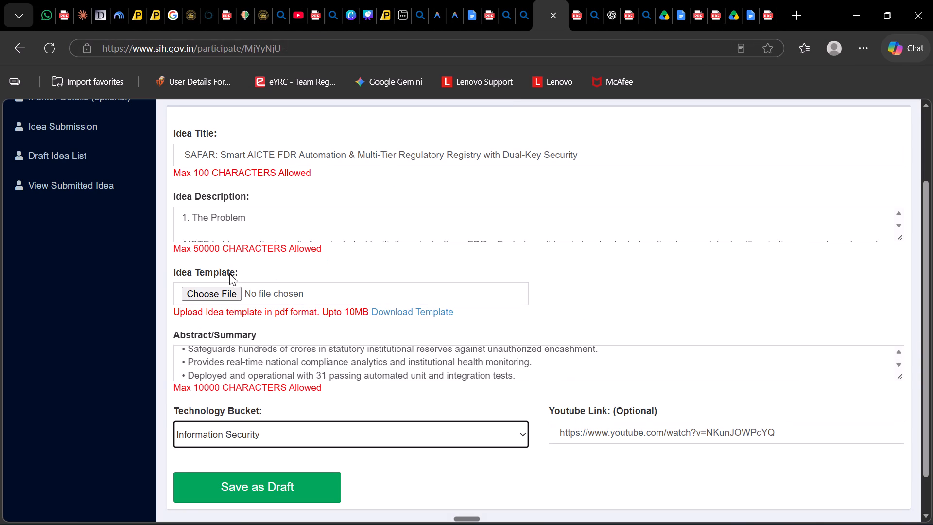
# Attach the SAFAR PDF from the Tarun Docs folder as the Idea Template file.
pyautogui.click(215, 291)
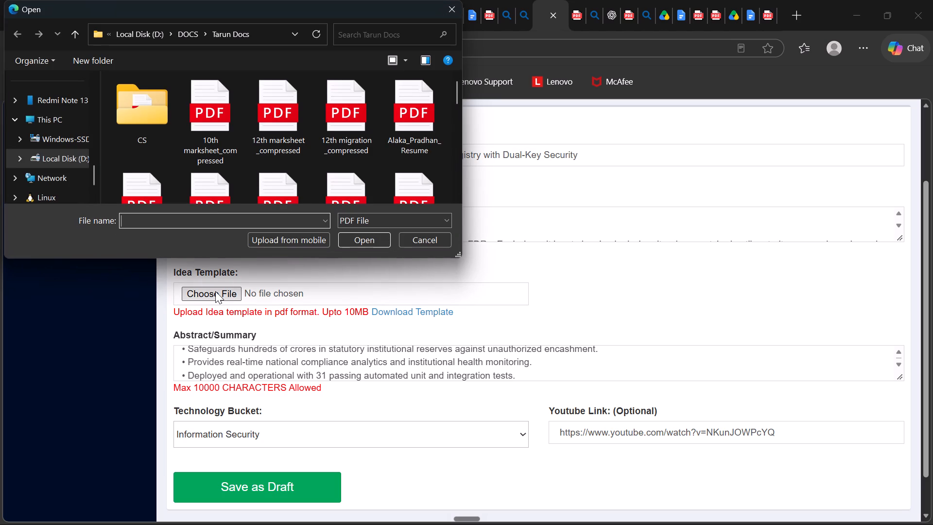
pyautogui.scroll(-2, 305, 181)
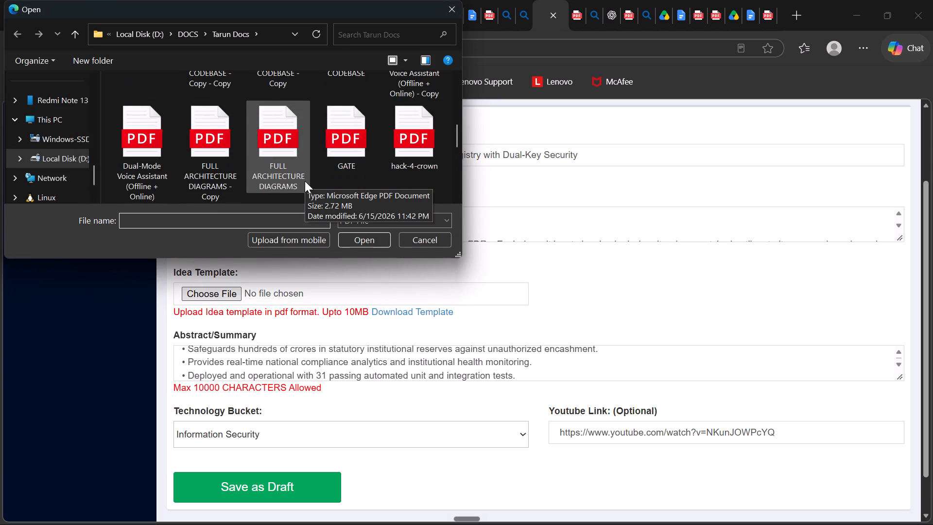
pyautogui.scroll(-1, 305, 181)
pyautogui.scroll(-1, 262, 175)
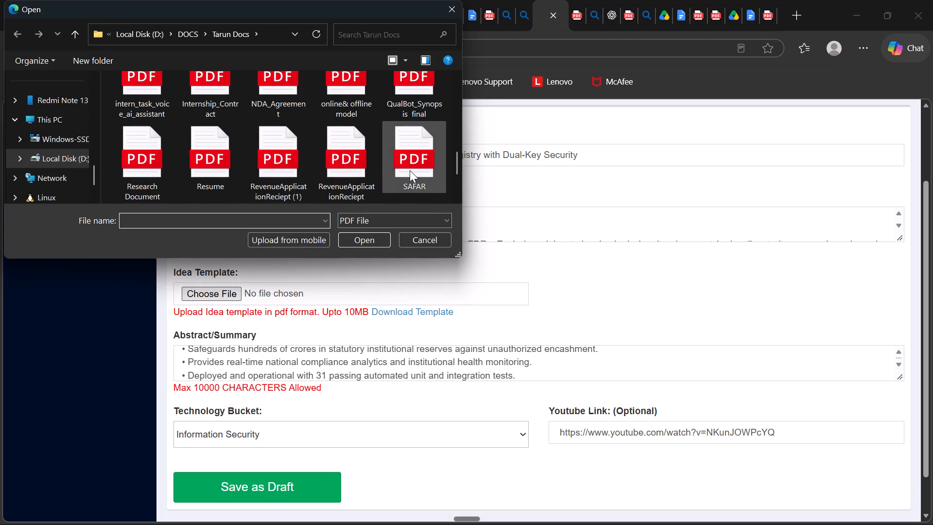
pyautogui.click(410, 170)
pyautogui.press('Return')
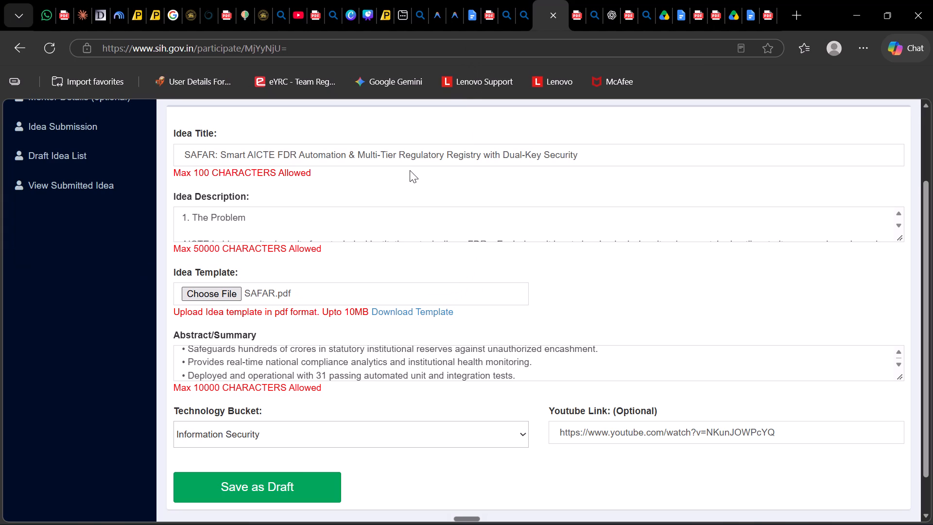
# Check the filled-in title, description, abstract and attachment, and save the idea submission as a draft.
pyautogui.scroll(-5, 299, 463)
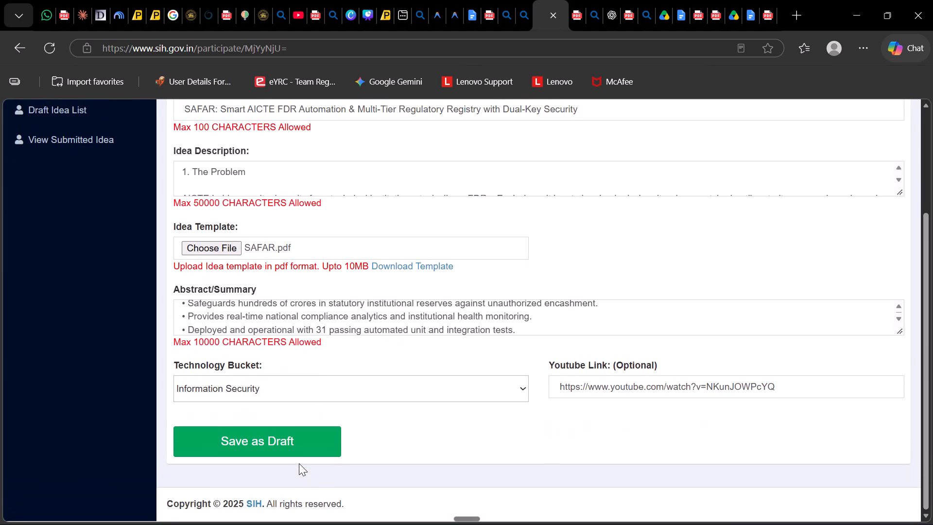
pyautogui.scroll(3, 299, 463)
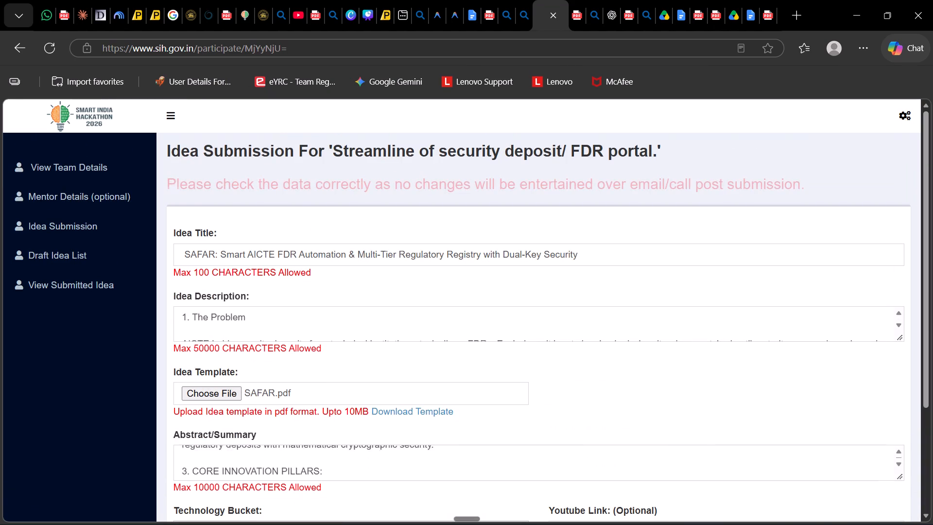
pyautogui.scroll(3, 299, 463)
pyautogui.scroll(-7, 445, 335)
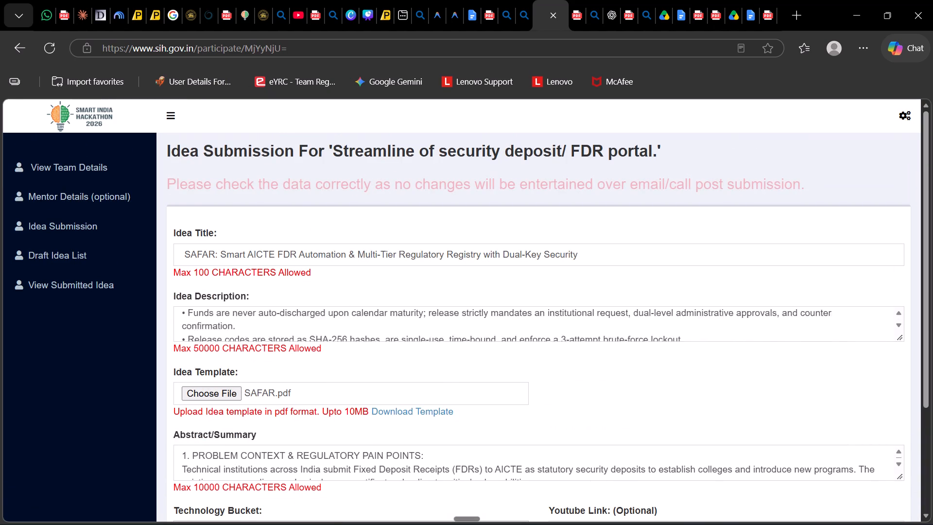
pyautogui.scroll(-10, 445, 335)
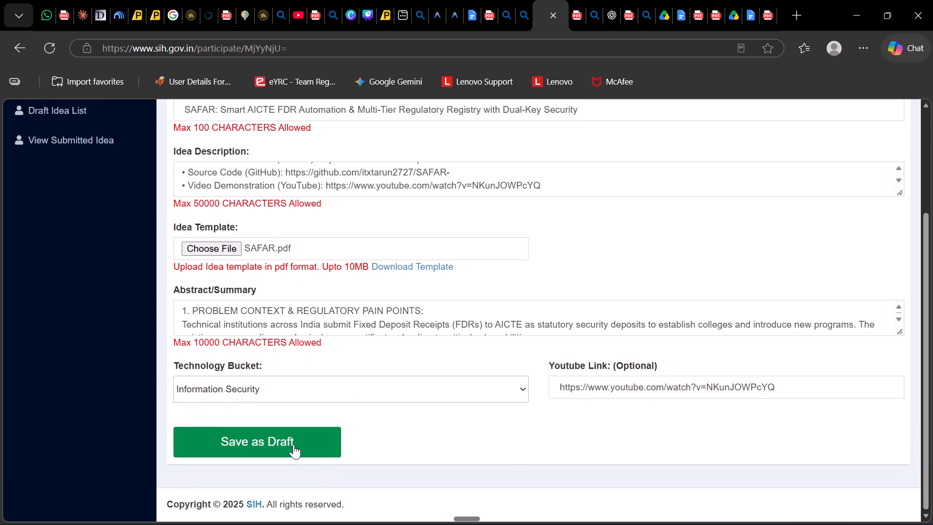
pyautogui.click(294, 444)
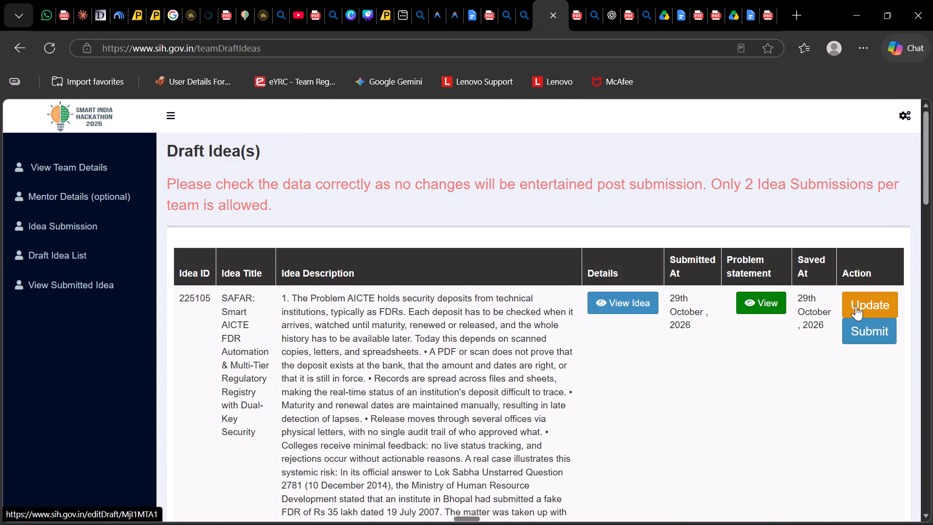
# Review the saved SAFAR draft's problem statement information and idea details in the draft idea list.
pyautogui.click(763, 302)
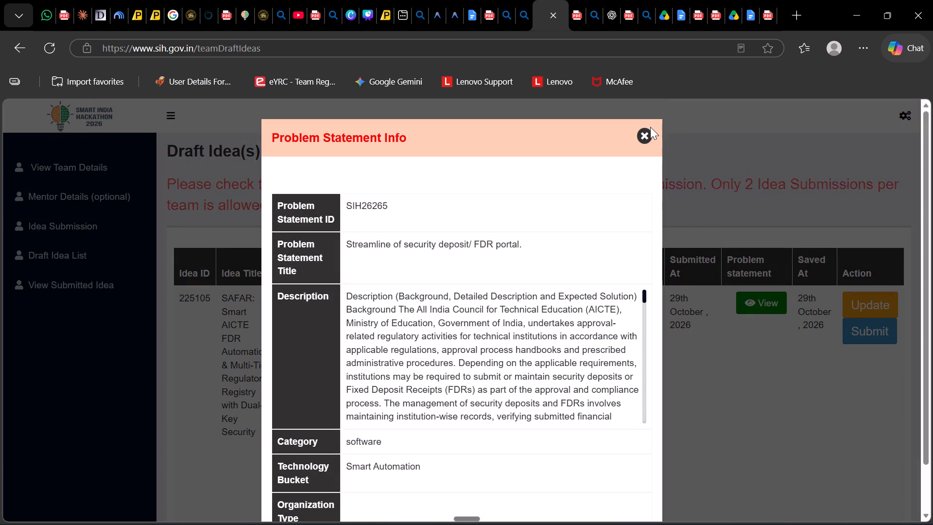
pyautogui.click(646, 129)
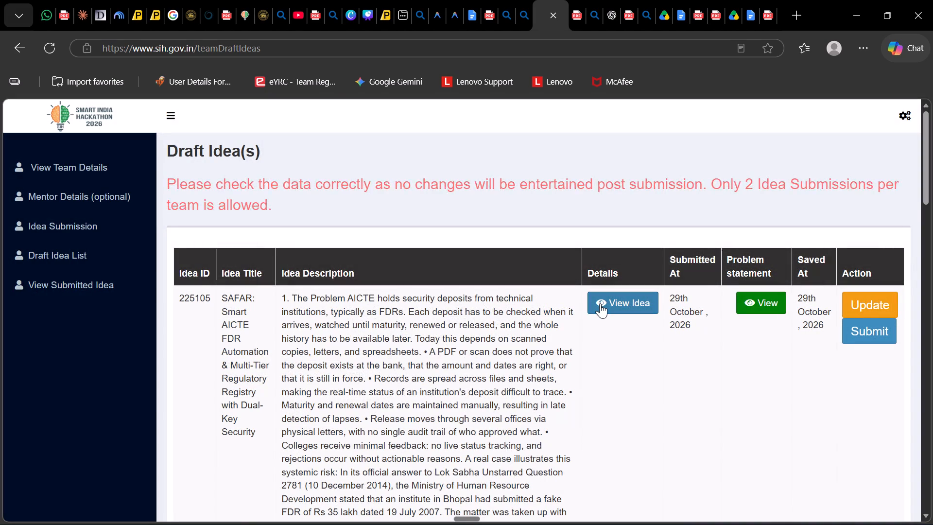
pyautogui.click(600, 303)
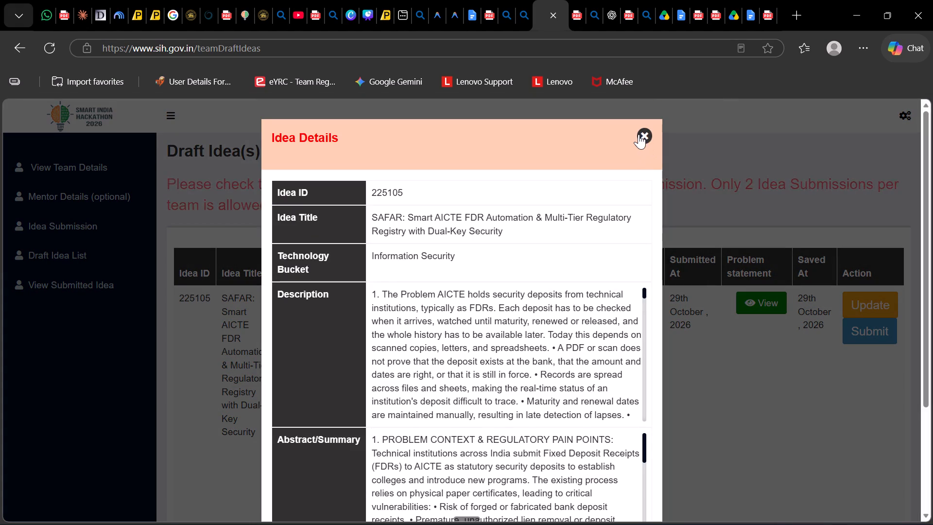
pyautogui.click(639, 134)
pyautogui.scroll(-1, 619, 361)
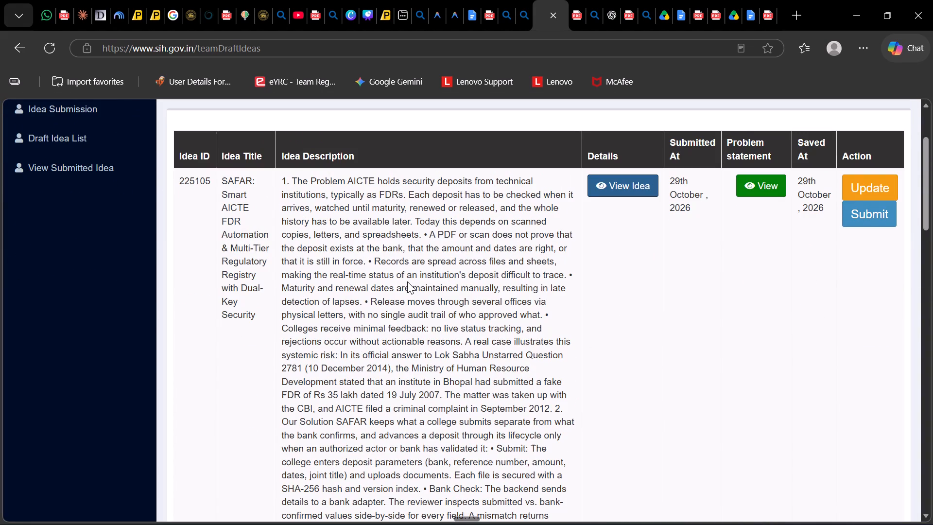
pyautogui.scroll(1, 407, 281)
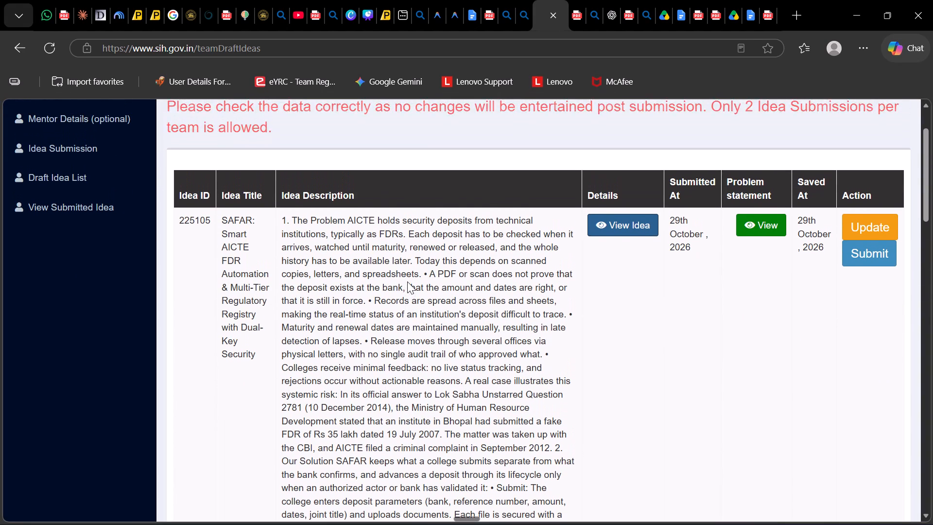
pyautogui.click(755, 219)
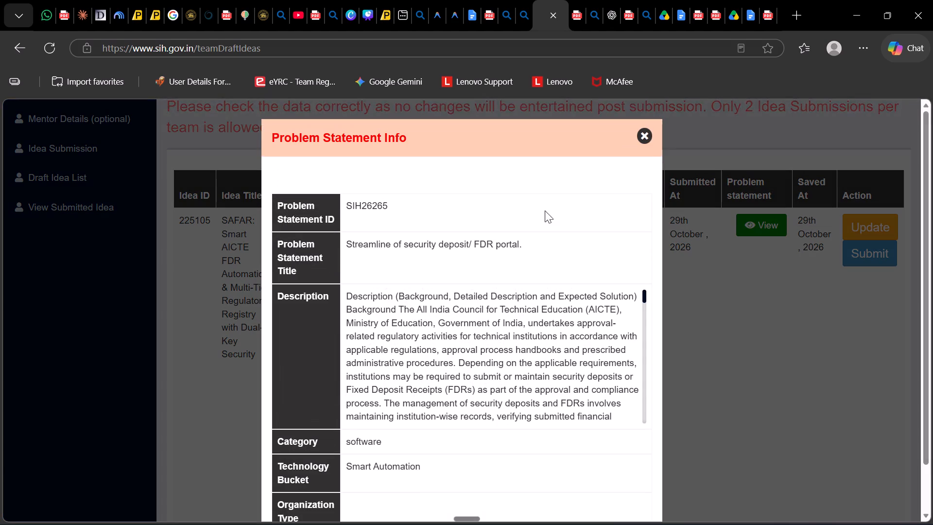
pyautogui.click(645, 140)
# Open the SAFAR draft for updating, check its title, description, template, abstract, YouTube link and technology bucket fields, and return to the draft list.
pyautogui.click(847, 218)
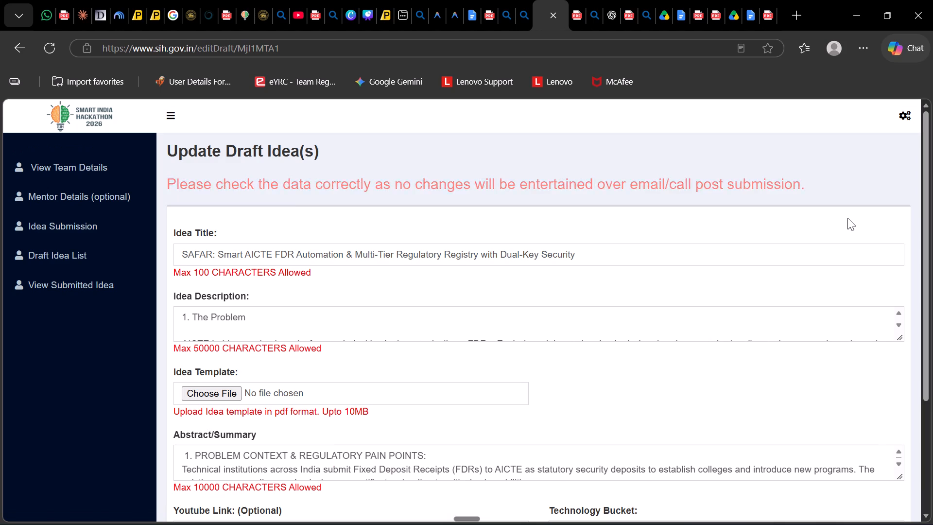
pyautogui.scroll(4, 670, 257)
pyautogui.scroll(-5, 670, 257)
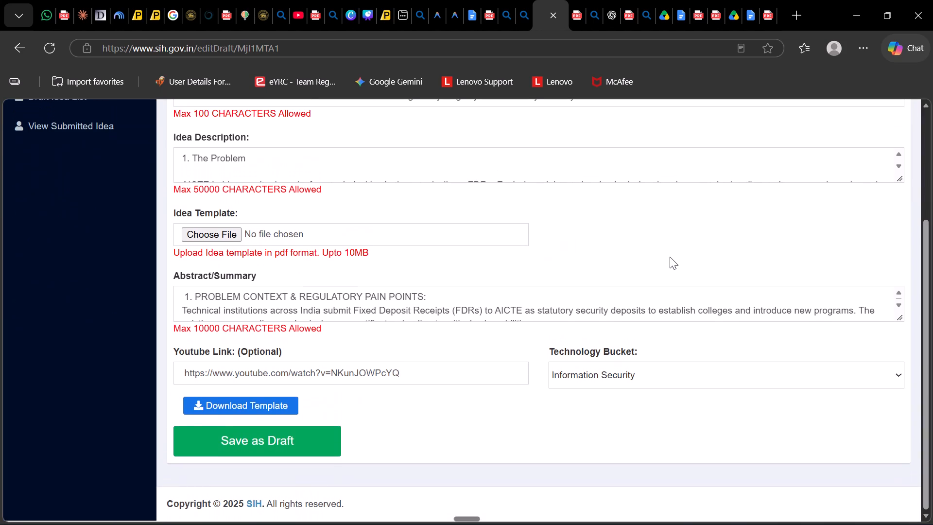
pyautogui.scroll(7, 392, 338)
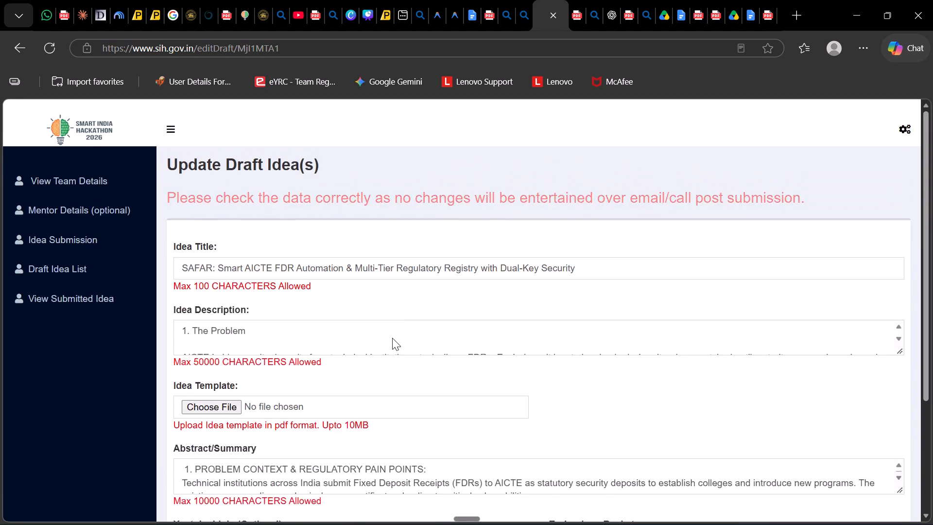
pyautogui.click(103, 237)
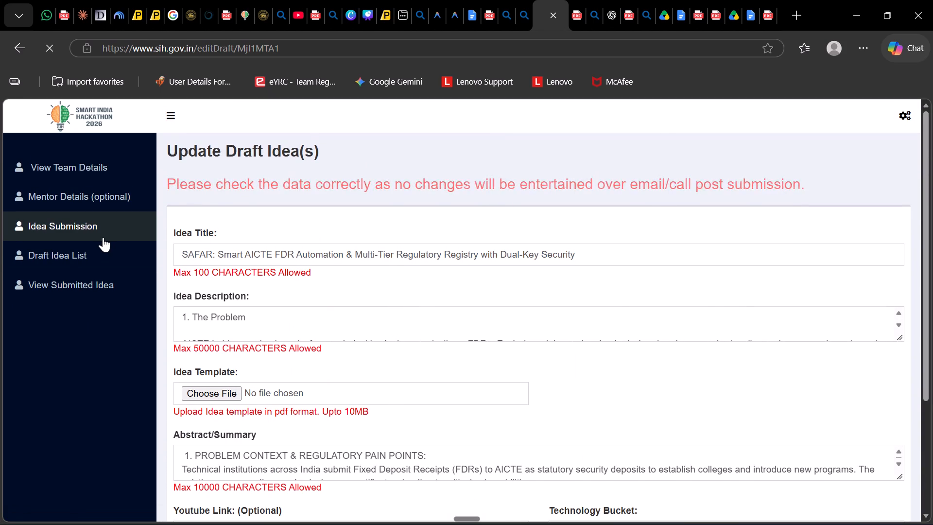
pyautogui.click(100, 253)
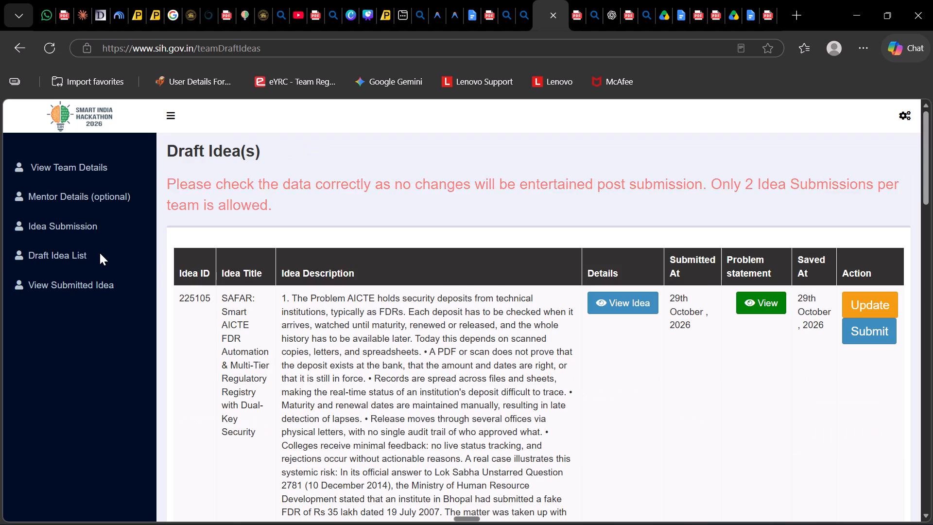
# Open the team's optional mentor details form.
pyautogui.click(86, 200)
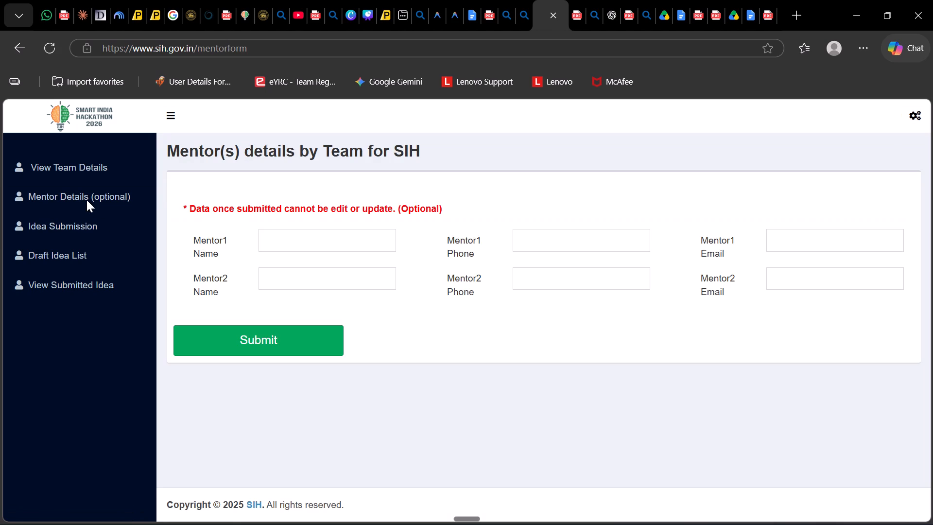
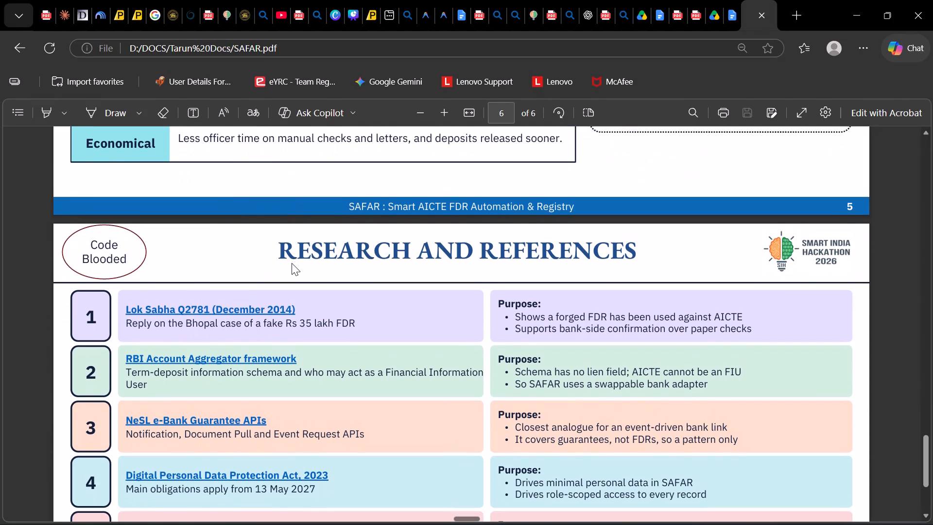
# Review the Research and References and Impact and Benefits slides in SAFAR.pdf, including the reference links and project links.
pyautogui.scroll(-2, 292, 263)
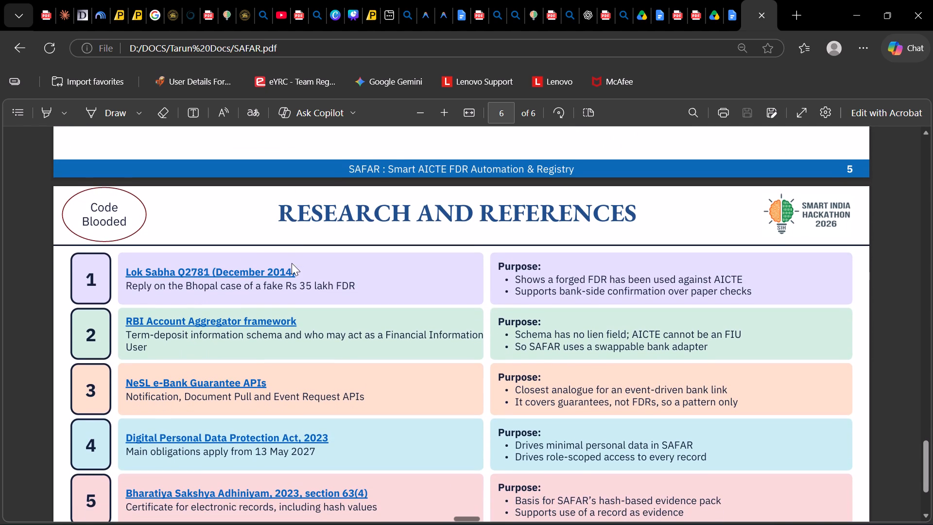
pyautogui.scroll(-2, 292, 263)
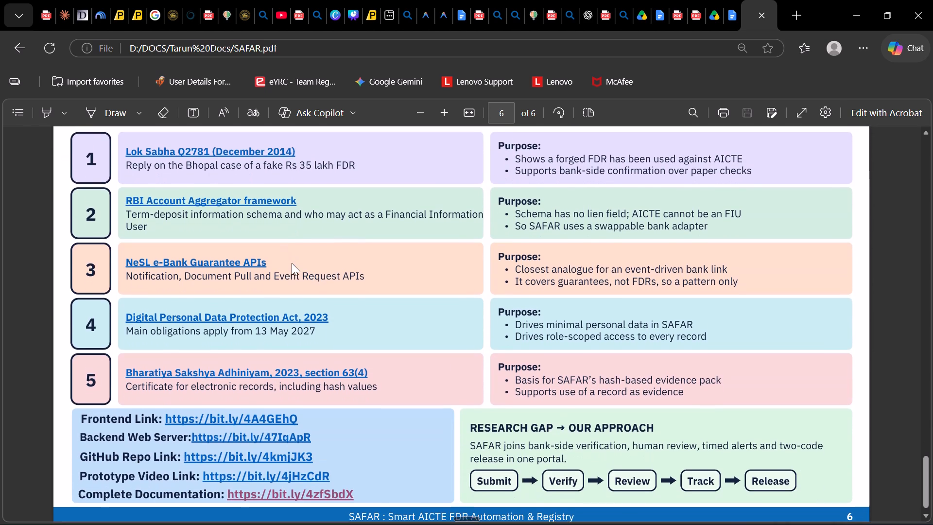
pyautogui.scroll(-2, 292, 263)
pyautogui.scroll(1, 292, 263)
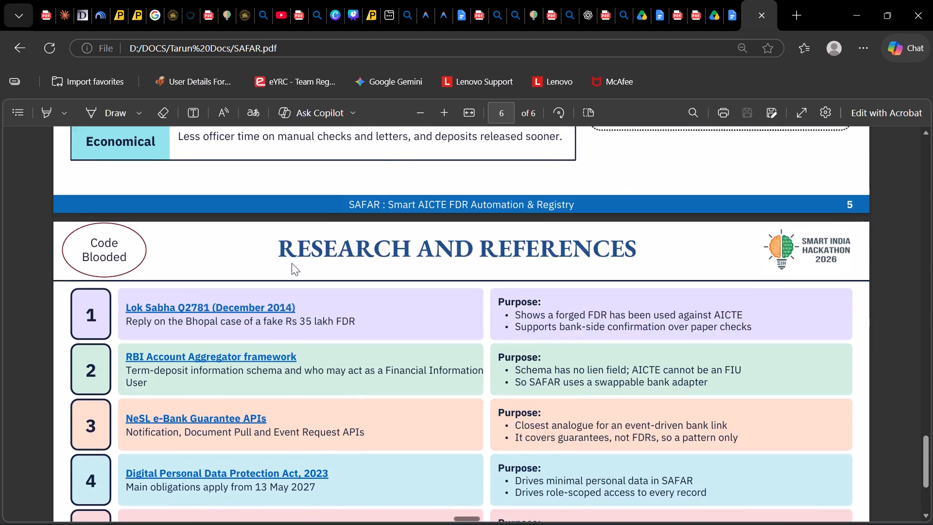
pyautogui.scroll(3, 292, 263)
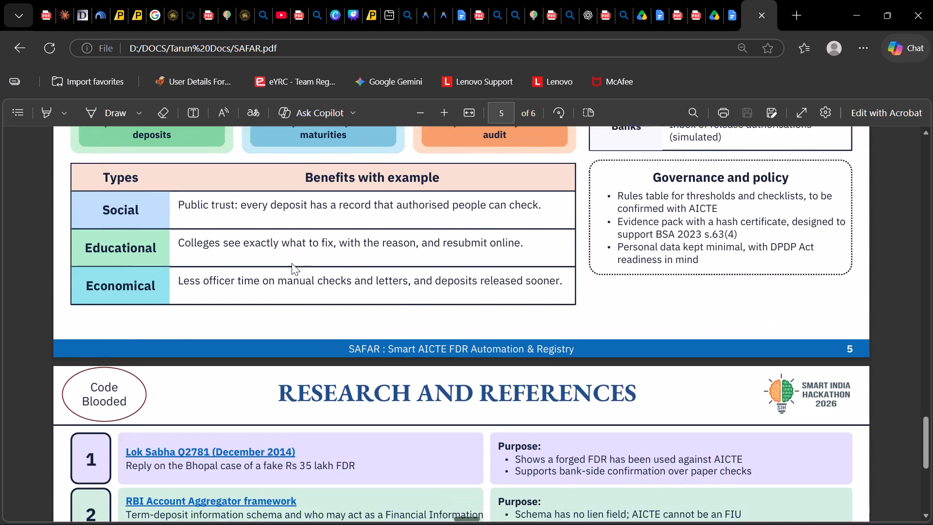
pyautogui.scroll(4, 292, 263)
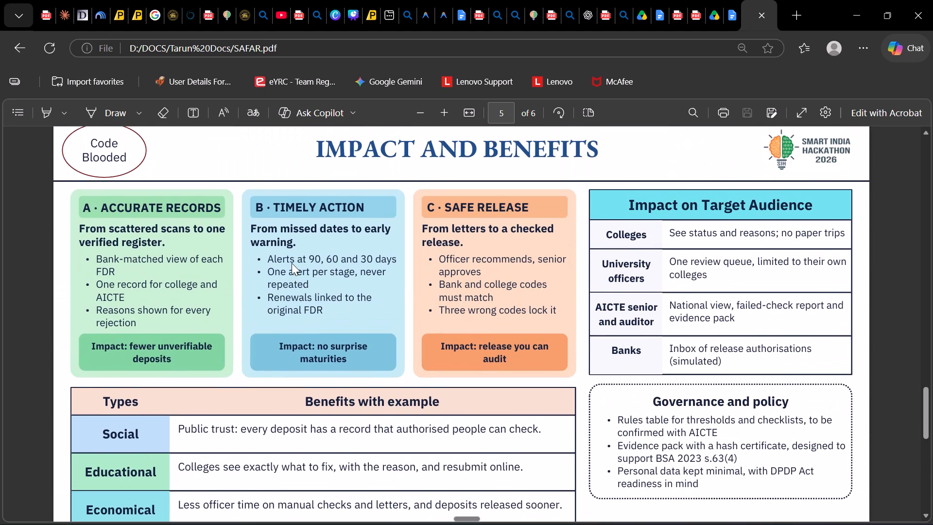
# Review the Feasibility and Viability slide, the Technical Approach slide and the problem and solution content on page 2 of SAFAR.pdf.
pyautogui.scroll(5, 292, 263)
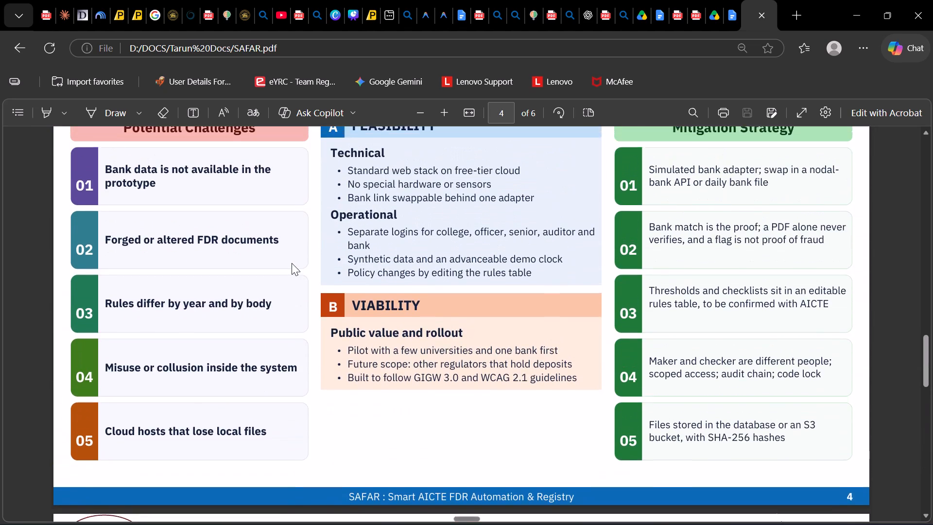
pyautogui.scroll(7, 292, 263)
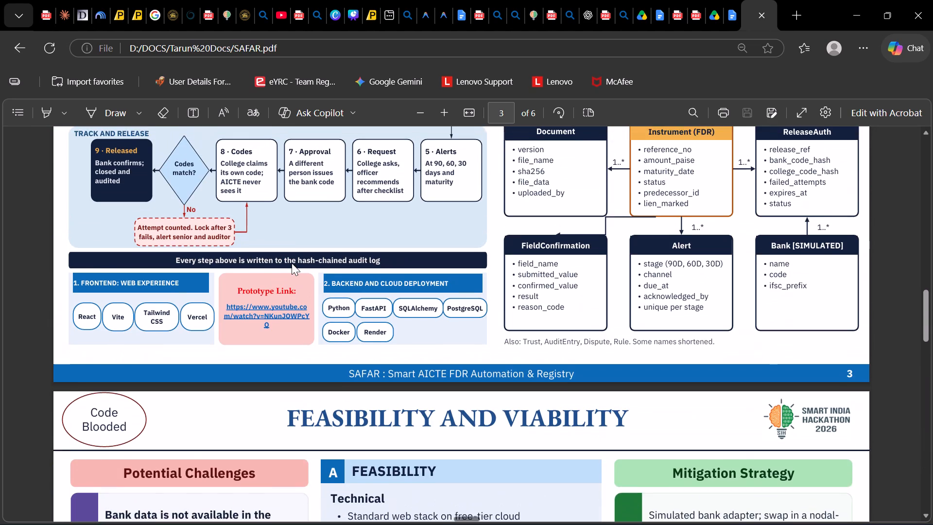
pyautogui.scroll(4, 292, 263)
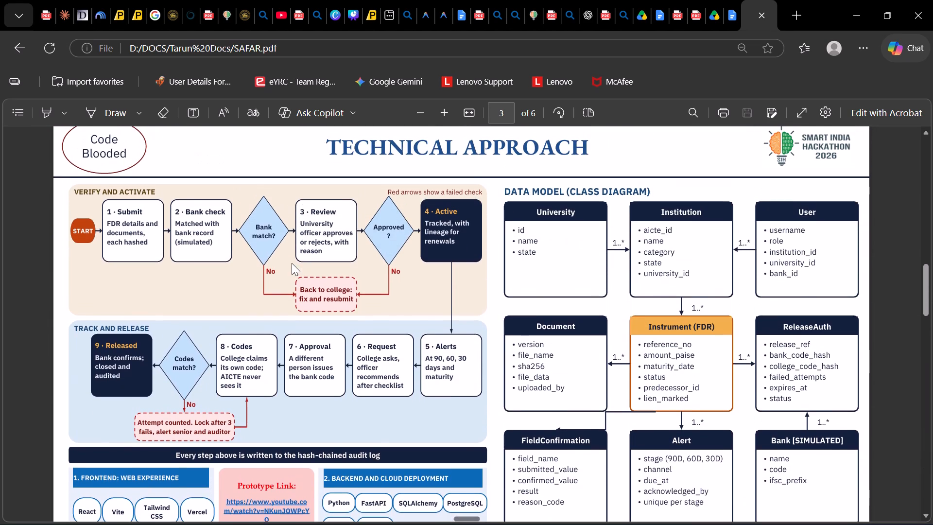
pyautogui.scroll(2, 292, 263)
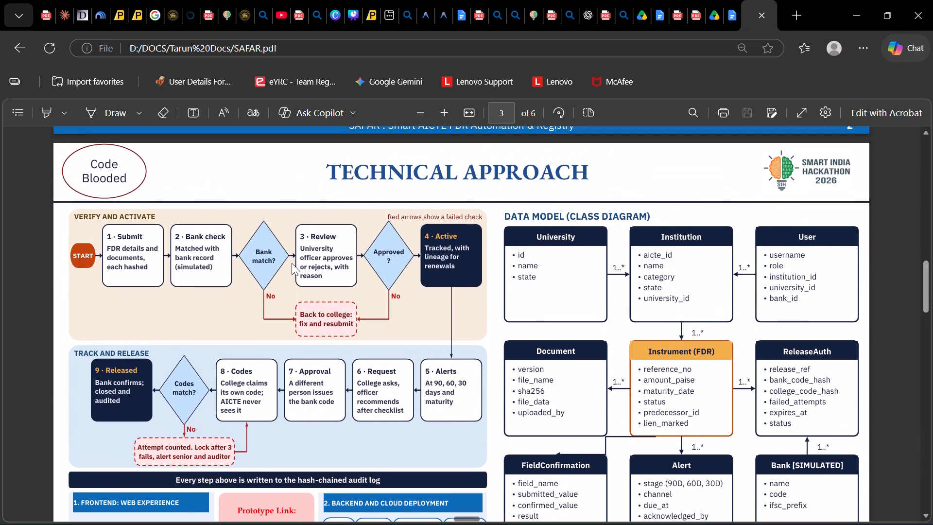
pyautogui.scroll(2, 292, 263)
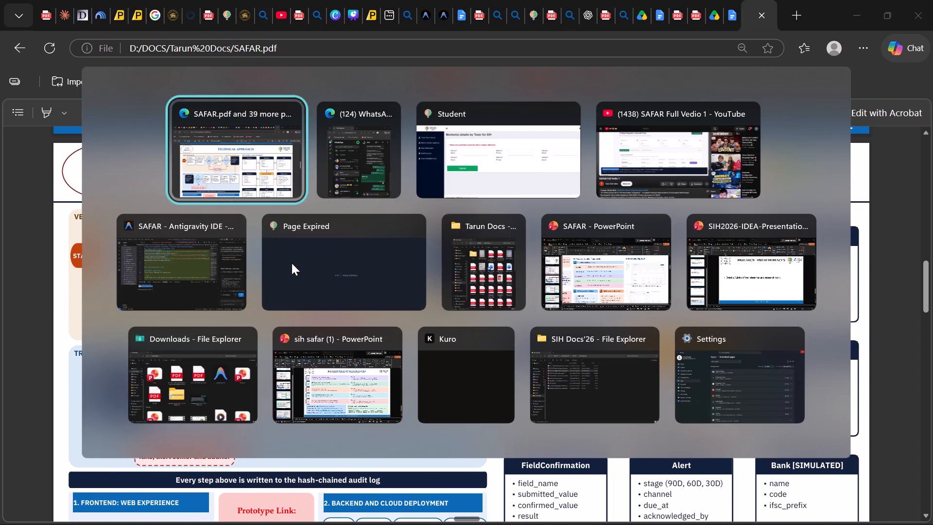
pyautogui.scroll(5, 292, 263)
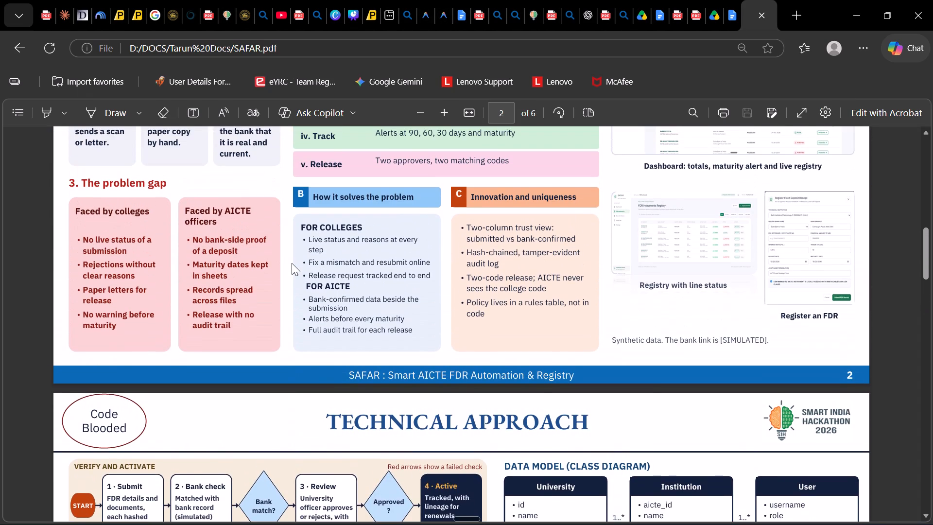
pyautogui.scroll(1, 292, 263)
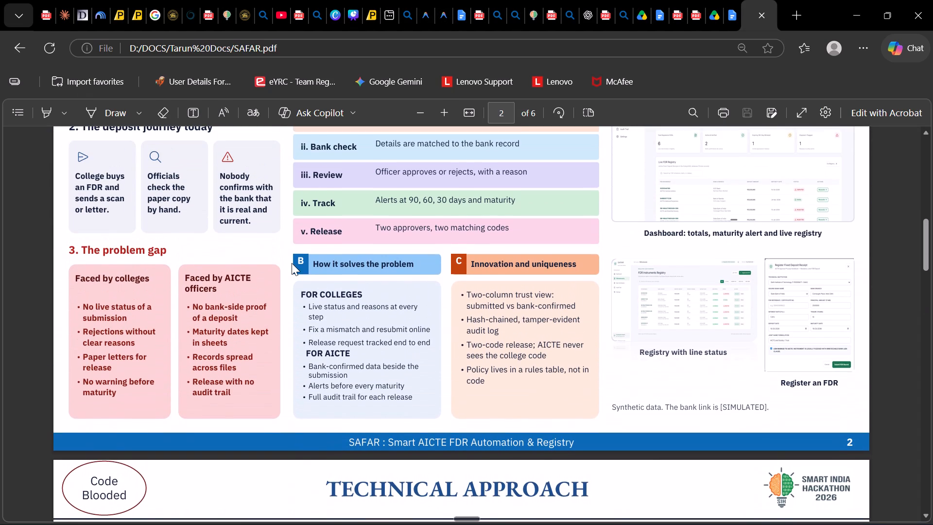
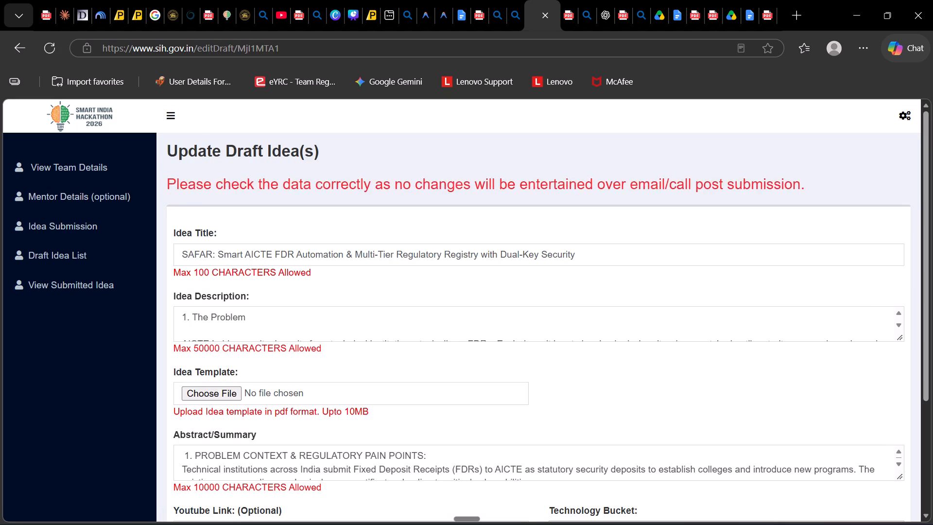
# Review the SAFAR draft's idea description, abstract, YouTube link and technology bucket in the draft update form.
pyautogui.scroll(-3, 735, 315)
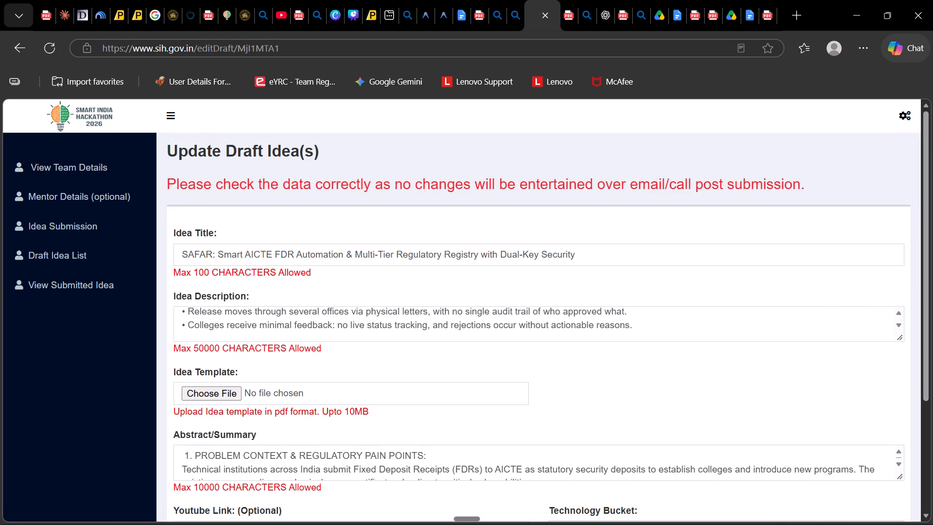
pyautogui.scroll(-1, 647, 466)
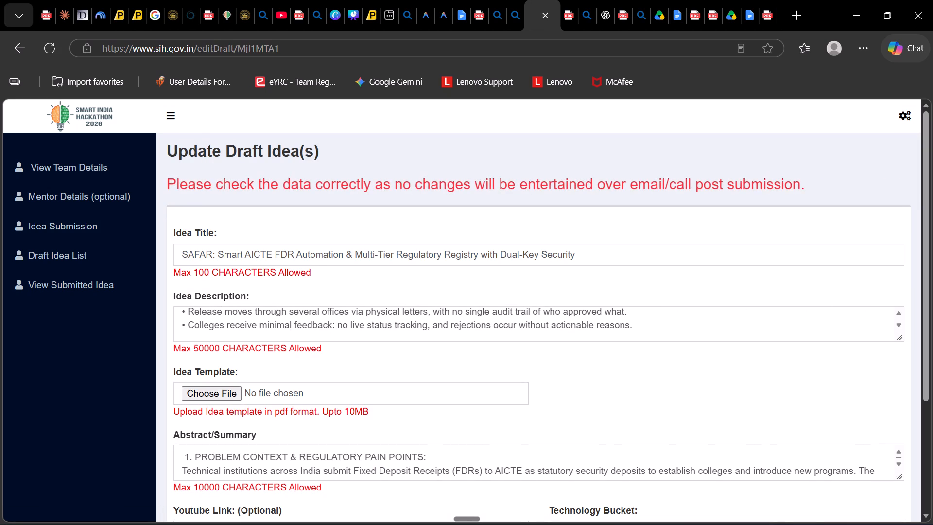
pyautogui.scroll(-2, 647, 466)
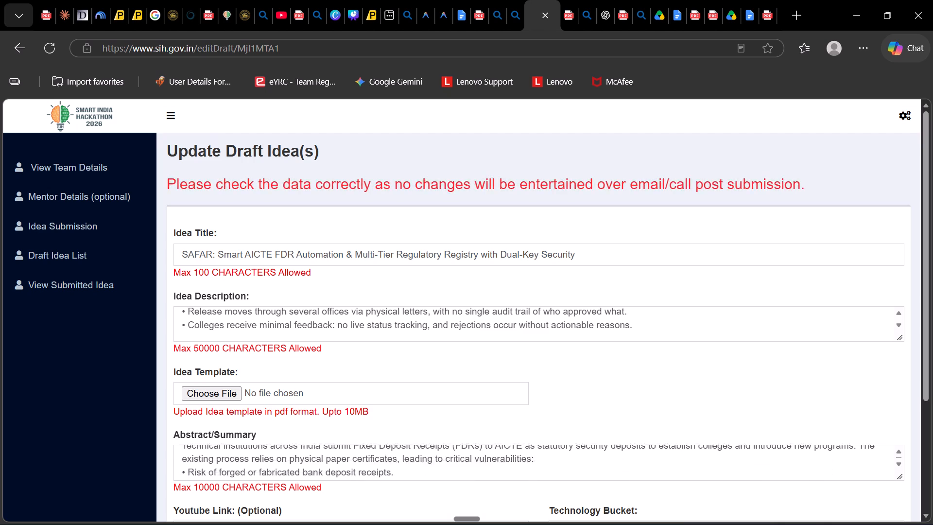
pyautogui.scroll(-4, 647, 466)
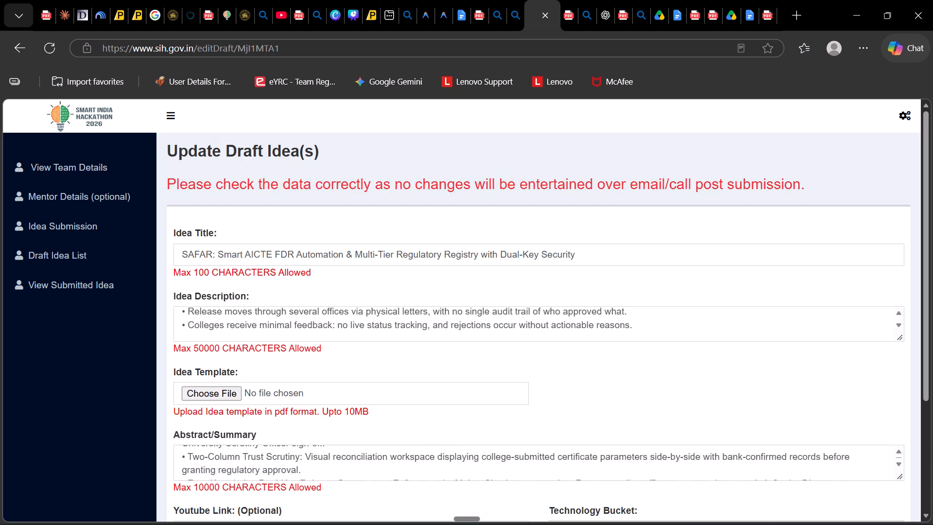
pyautogui.scroll(-7, 647, 466)
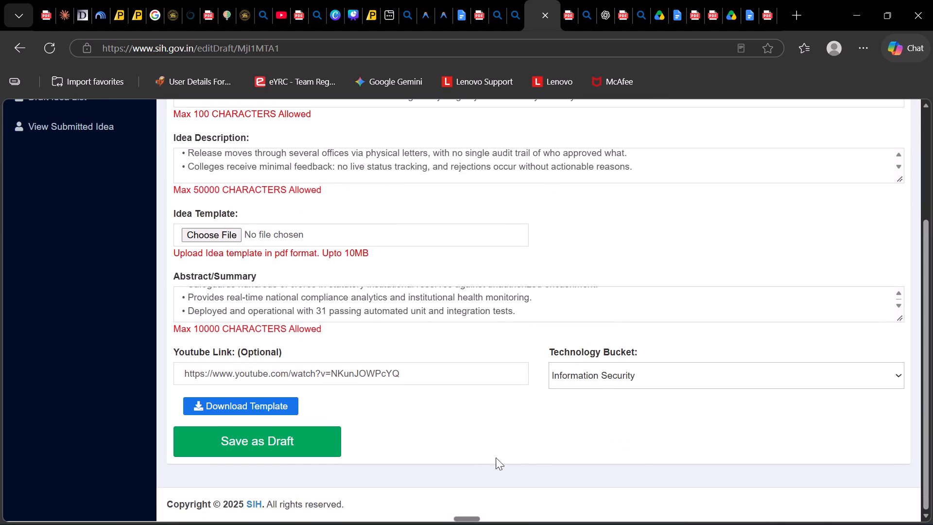
pyautogui.scroll(2, 68, 198)
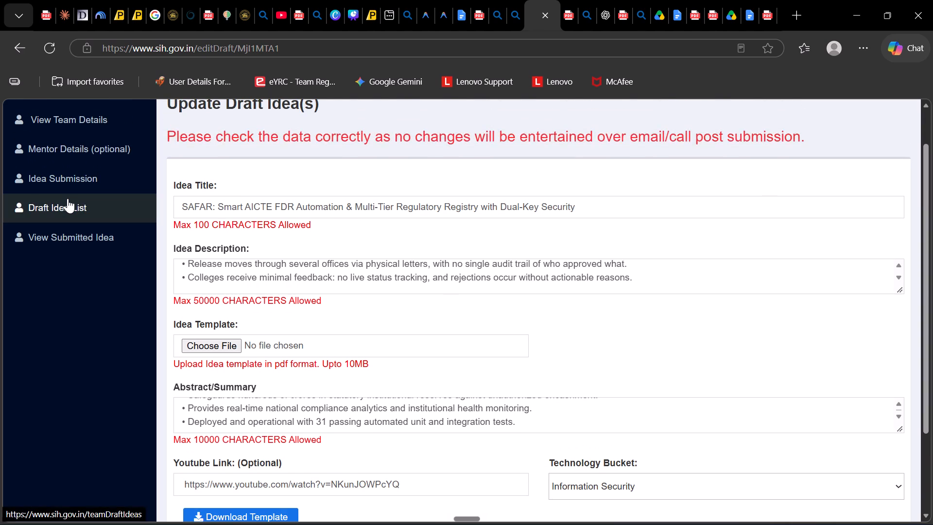
# Open the list of draft ideas.
pyautogui.click(68, 198)
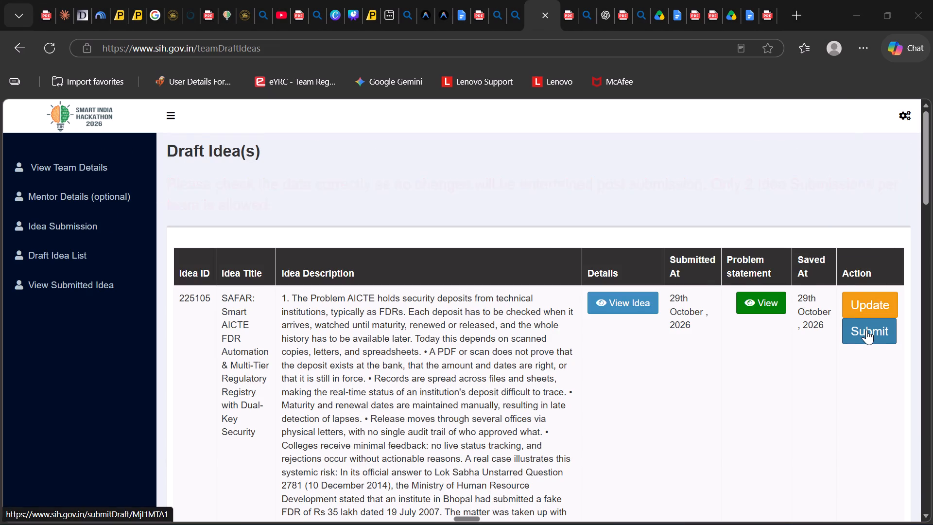
# Switch to SAFAR.pdf and review the problem and solution page, the Technical Approach slide and the Feasibility and Viability slide.
pyautogui.scroll(1, 710, 318)
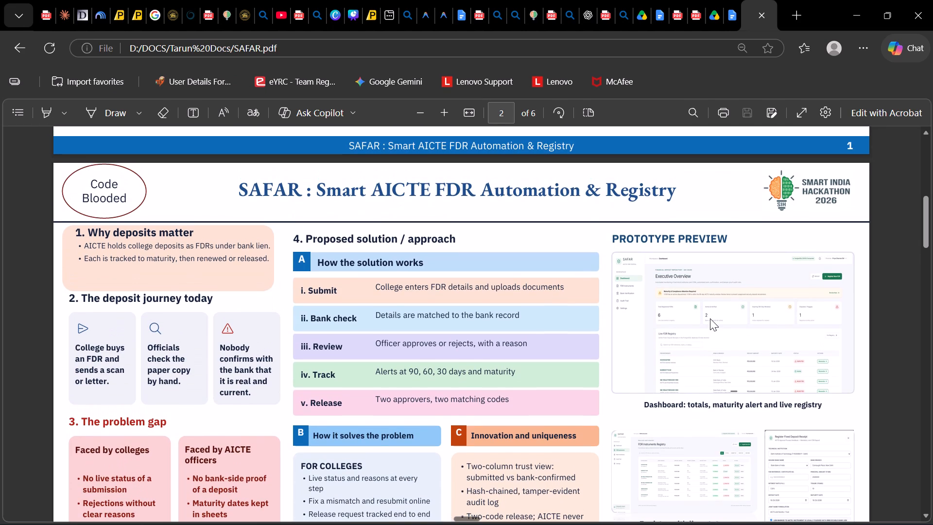
pyautogui.scroll(-2, 710, 318)
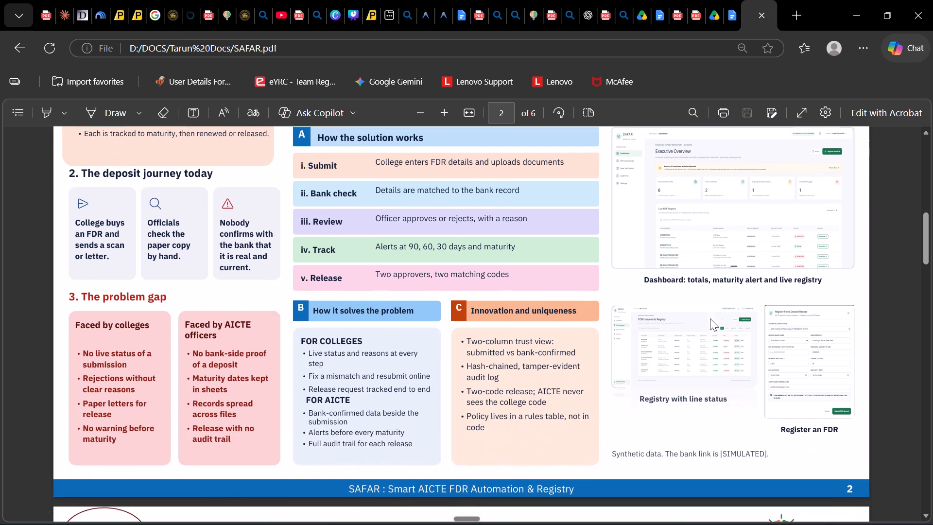
pyautogui.scroll(-4, 710, 318)
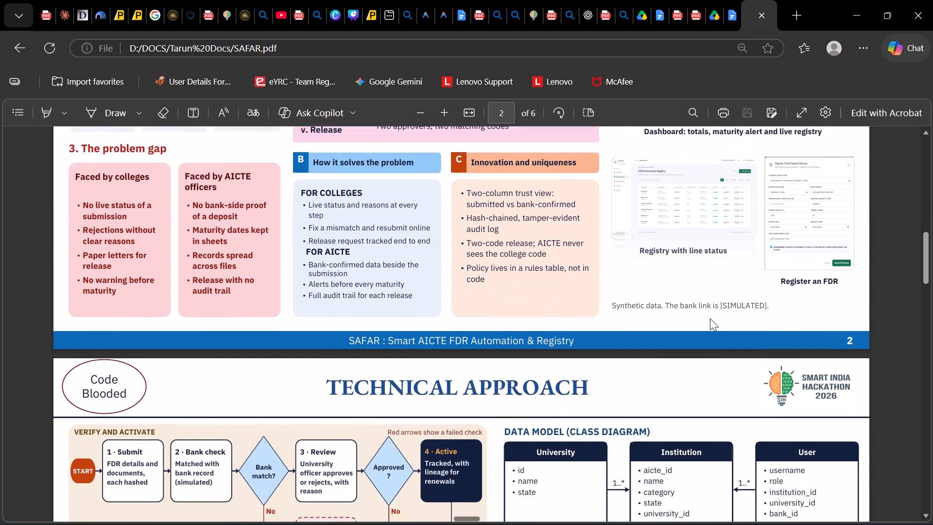
pyautogui.scroll(-2, 710, 318)
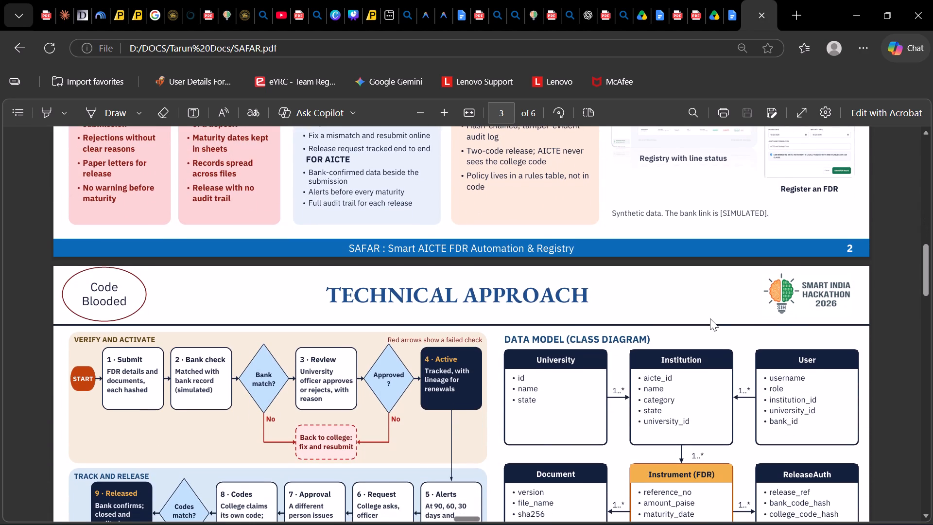
pyautogui.scroll(-3, 710, 318)
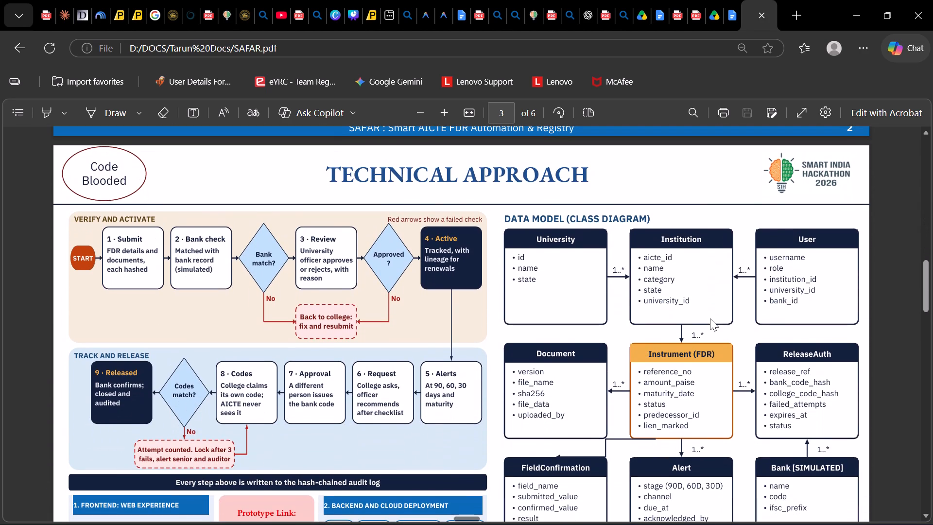
pyautogui.scroll(-1, 710, 318)
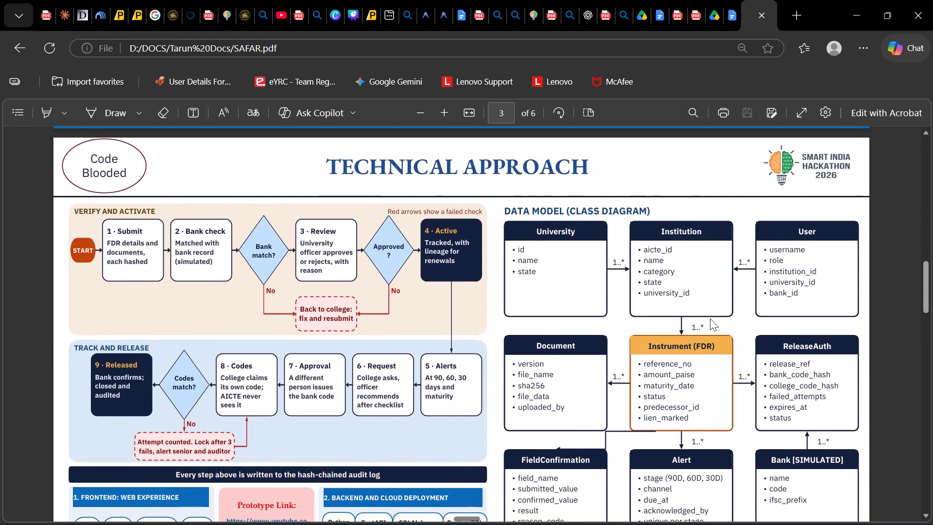
pyautogui.scroll(-1, 710, 318)
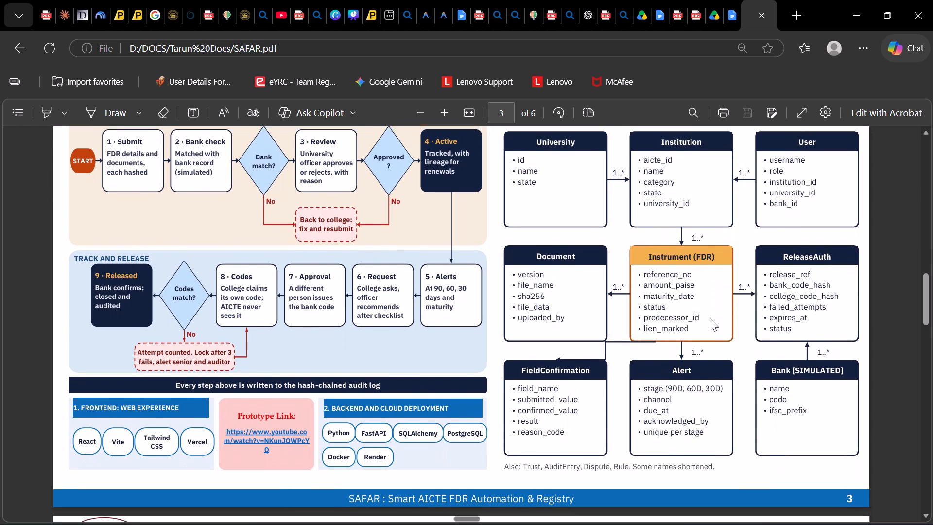
pyautogui.scroll(-3, 710, 318)
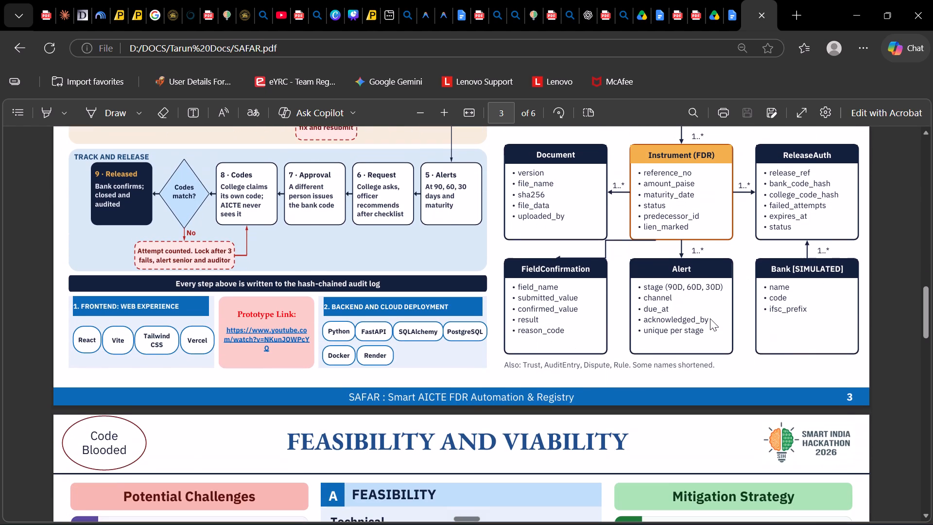
pyautogui.scroll(-3, 710, 318)
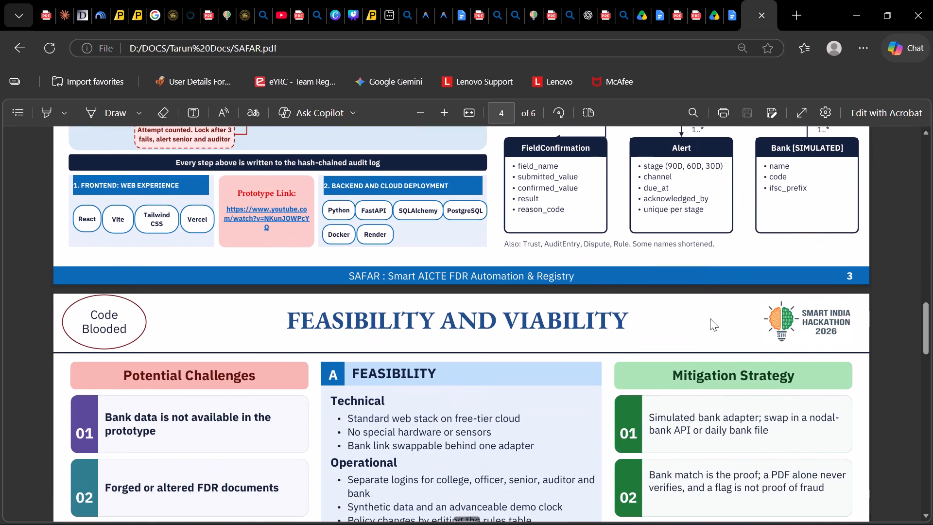
pyautogui.scroll(-2, 710, 318)
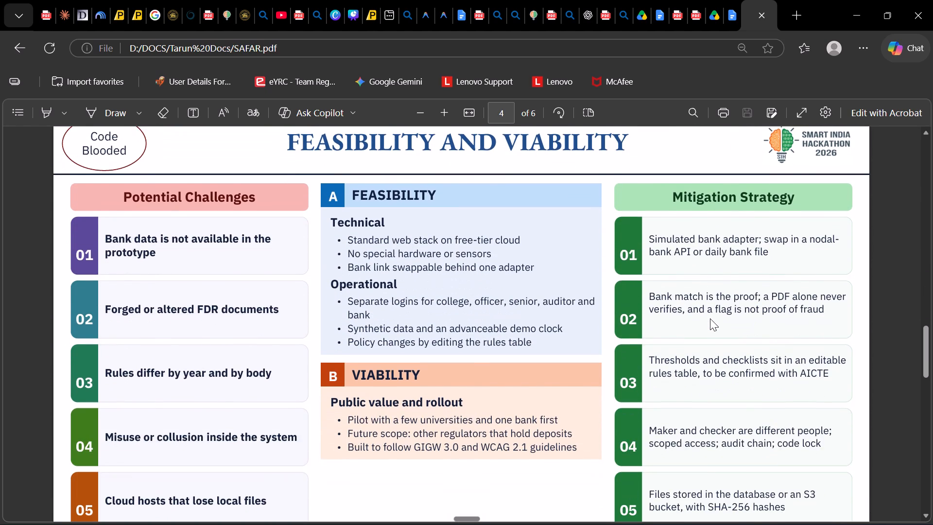
pyautogui.scroll(-2, 710, 318)
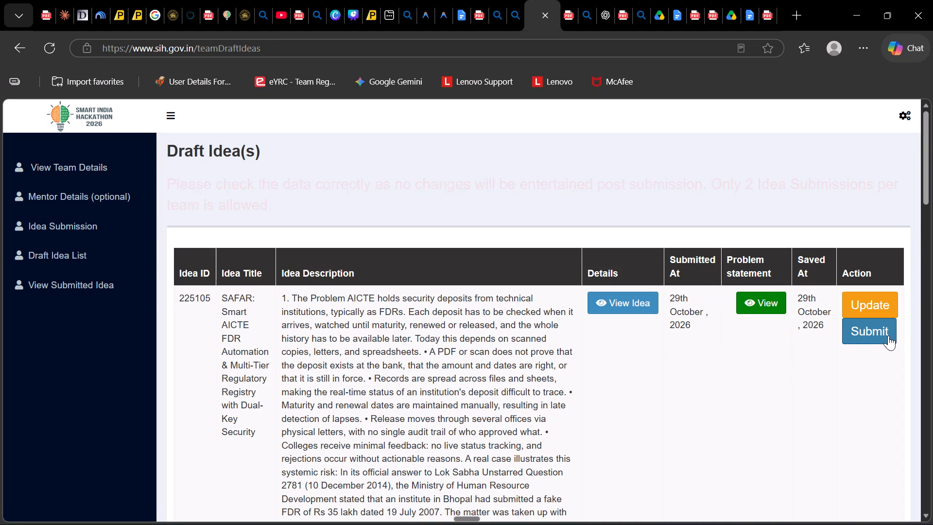
# Return to the draft idea list on the SIH portal and submit the SAFAR draft idea.
pyautogui.click(888, 335)
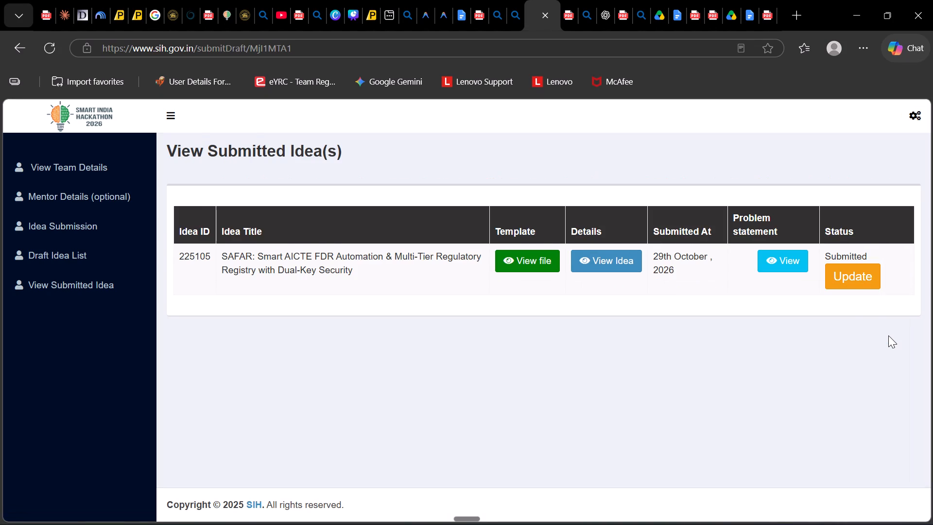
# Open the submitted SAFAR idea's update form and look over its editing notice and fields.
pyautogui.click(850, 280)
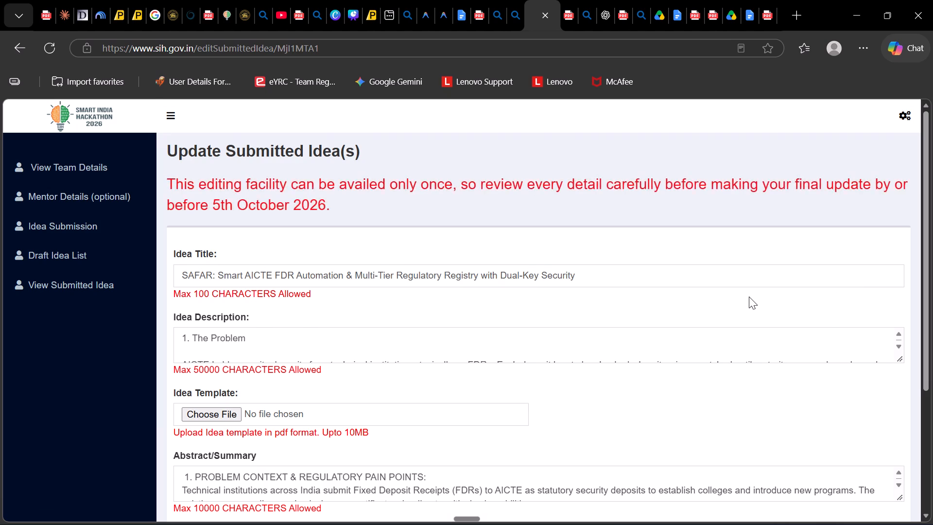
pyautogui.scroll(-7, 749, 297)
pyautogui.scroll(6, 749, 297)
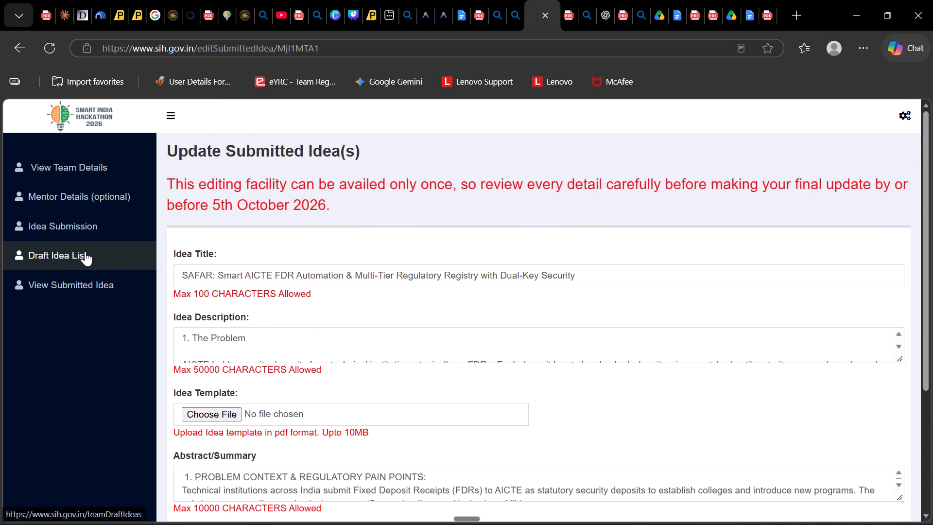
# Check the draft idea list following the submission.
pyautogui.click(77, 225)
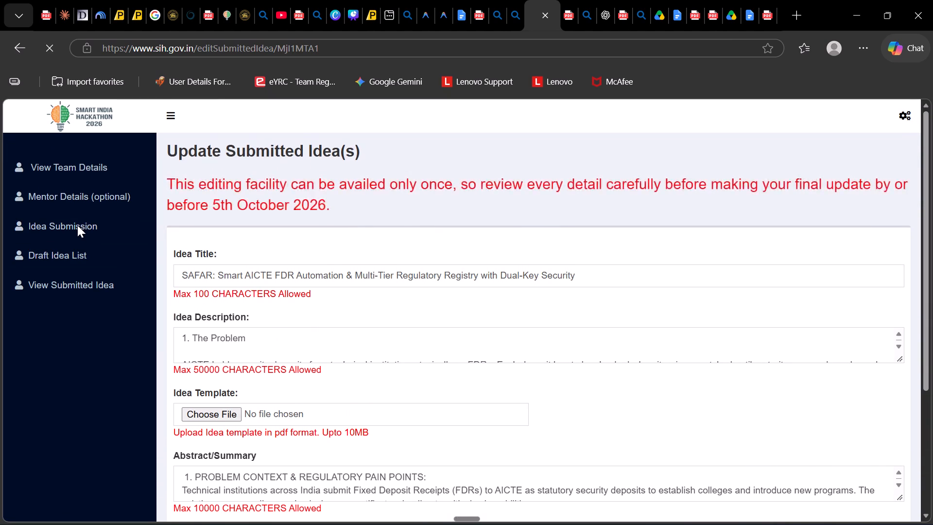
pyautogui.click(75, 260)
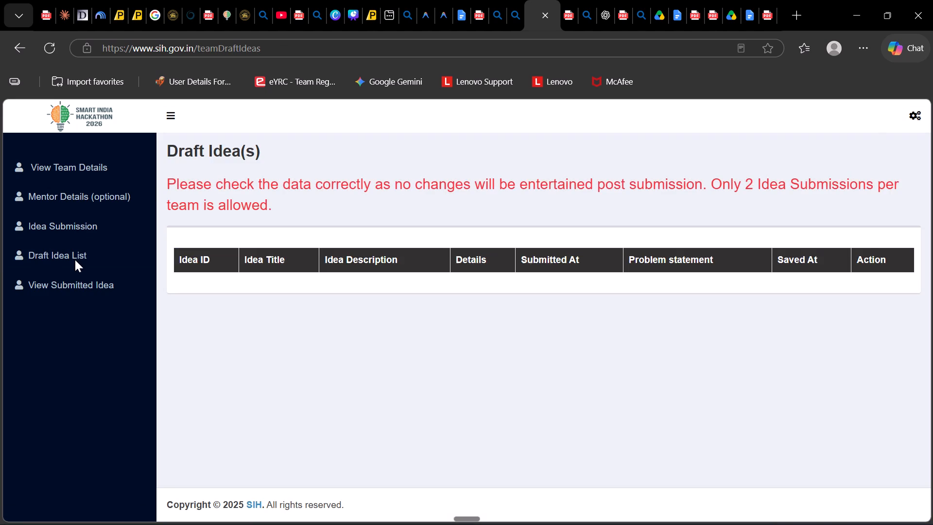
# Open the idea submission page and filter problem statements by the Smart Automation technology bucket and the Software category.
pyautogui.click(73, 228)
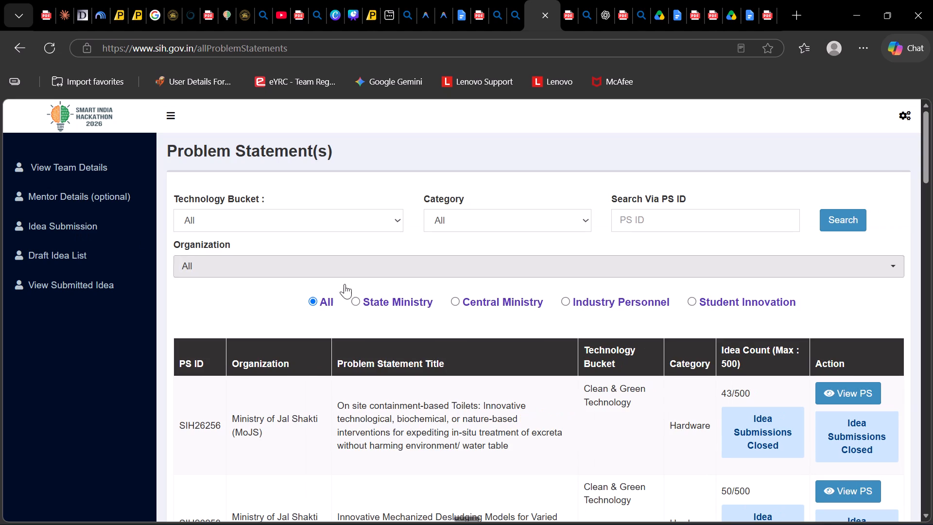
pyautogui.click(361, 214)
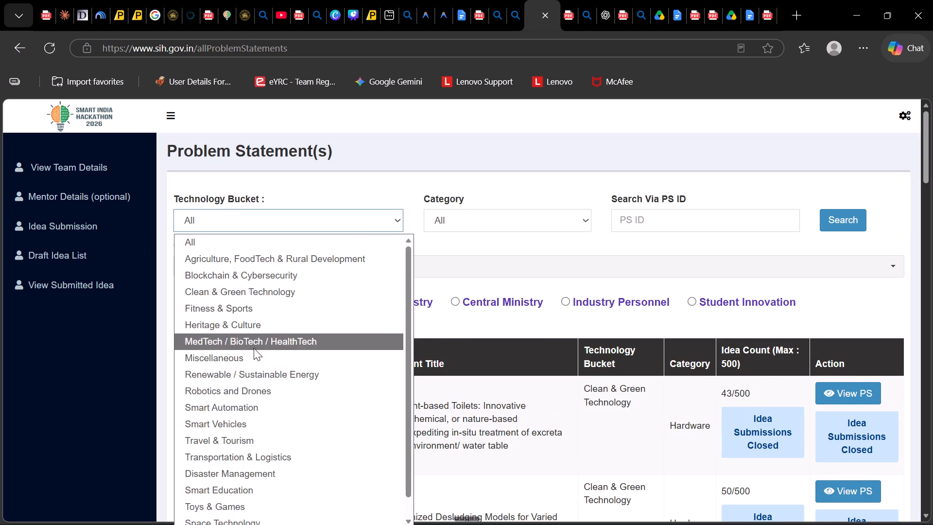
pyautogui.click(241, 404)
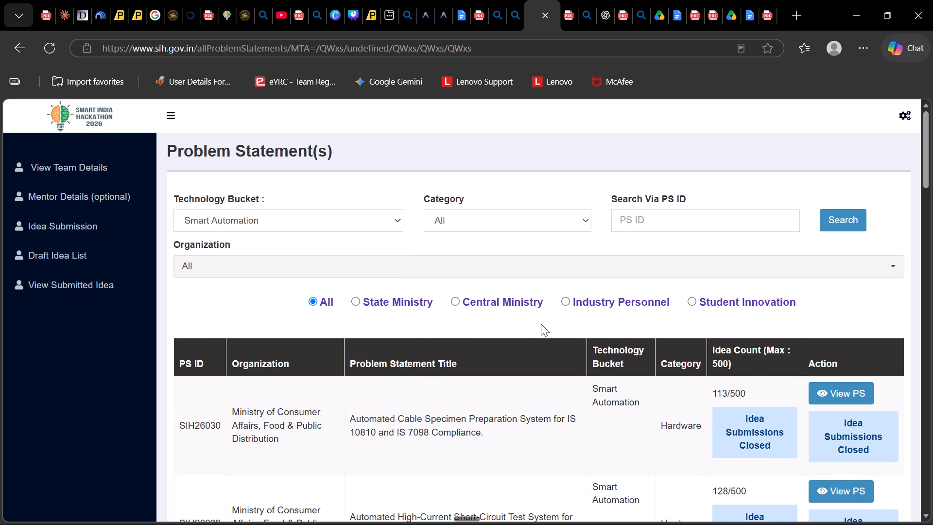
pyautogui.click(525, 224)
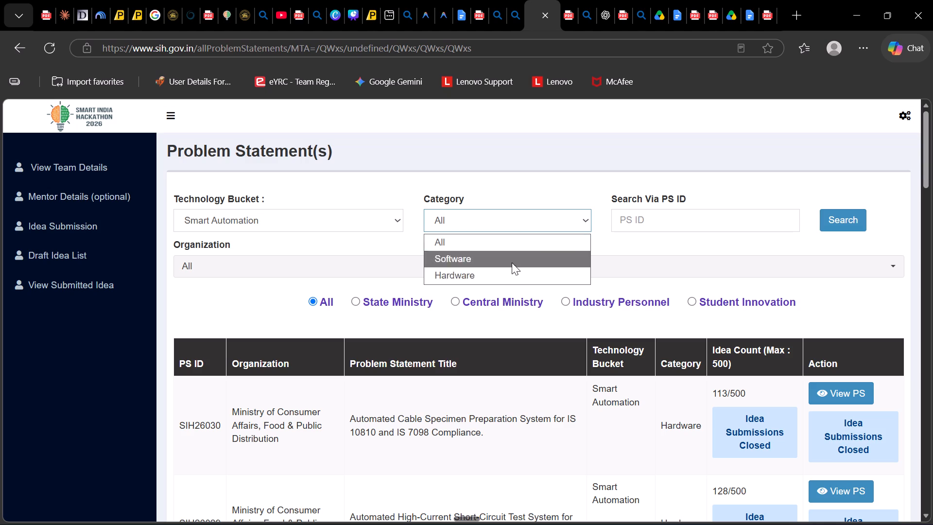
pyautogui.click(507, 261)
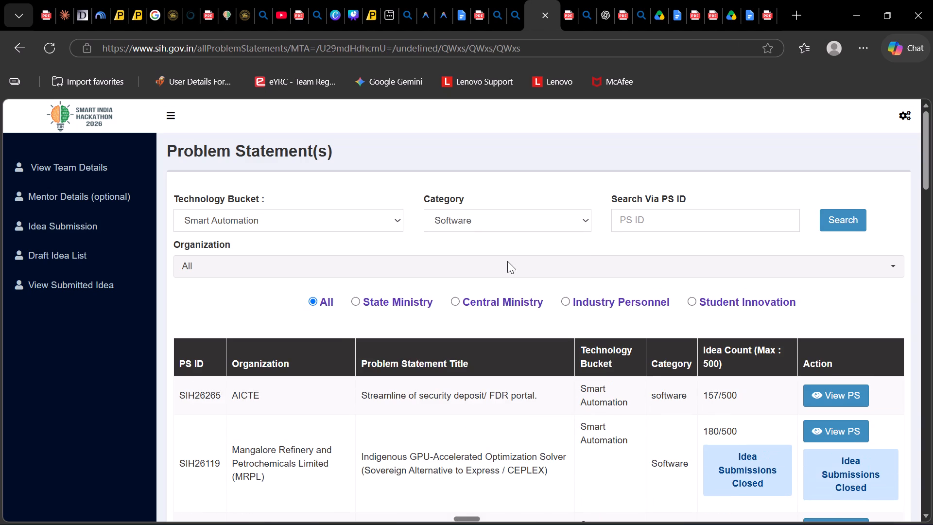
# Browse the filtered problem statements, examining their organizations, idea counts and submission availability.
pyautogui.scroll(-3, 507, 261)
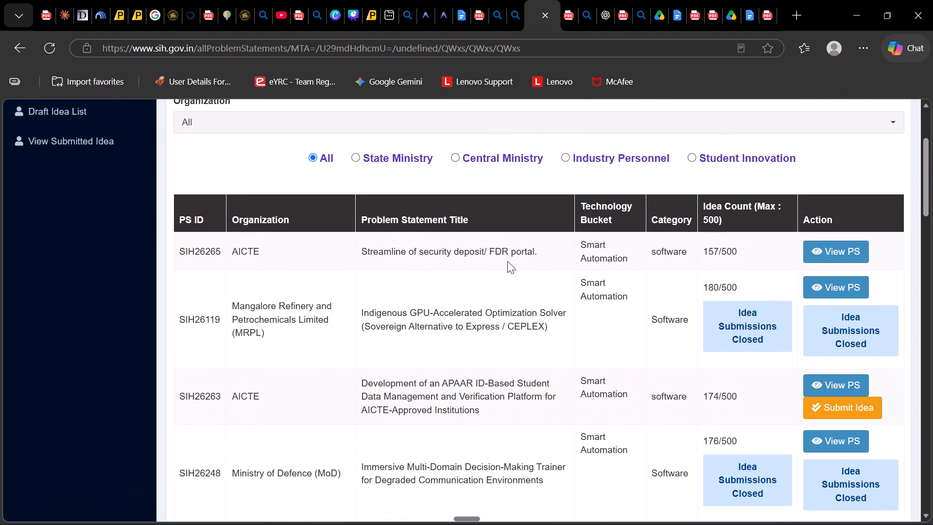
pyautogui.scroll(-1, 507, 261)
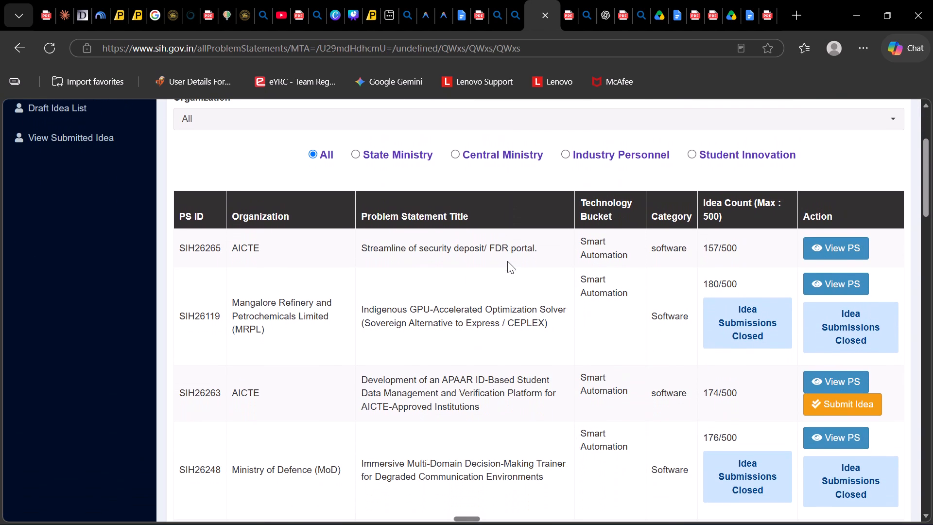
pyautogui.scroll(-6, 507, 261)
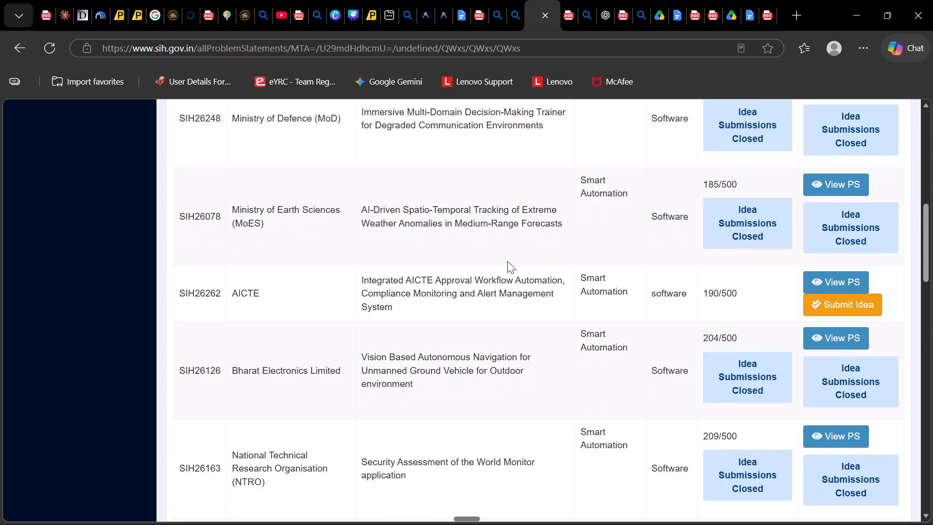
pyautogui.scroll(-11, 507, 261)
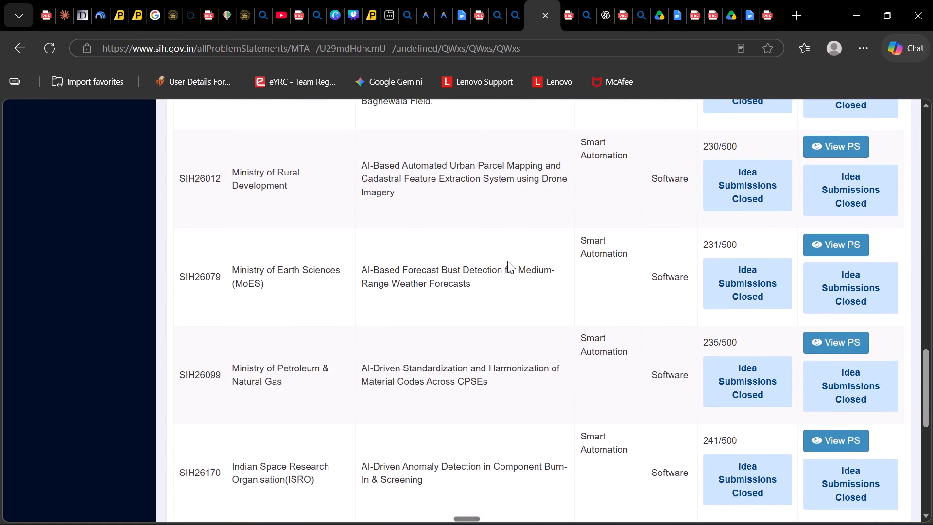
pyautogui.scroll(-2, 507, 261)
pyautogui.scroll(6, 507, 261)
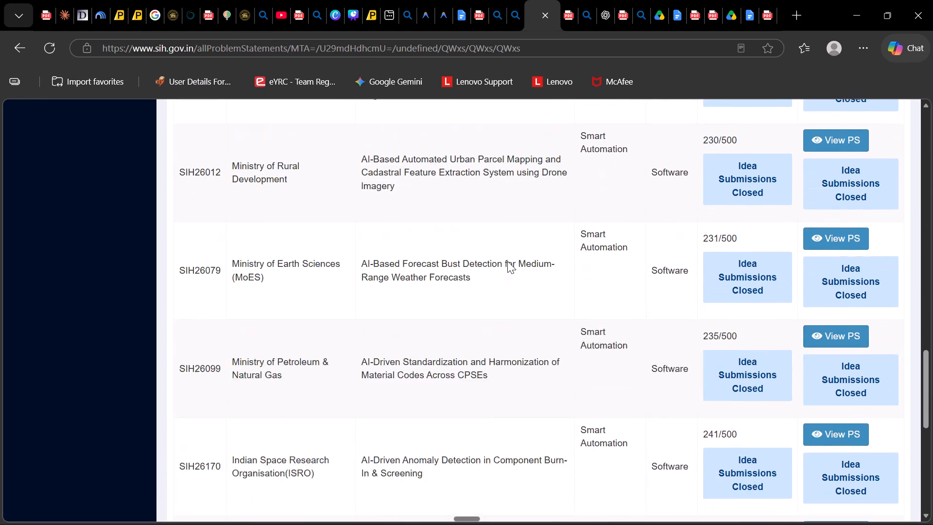
pyautogui.scroll(10, 507, 261)
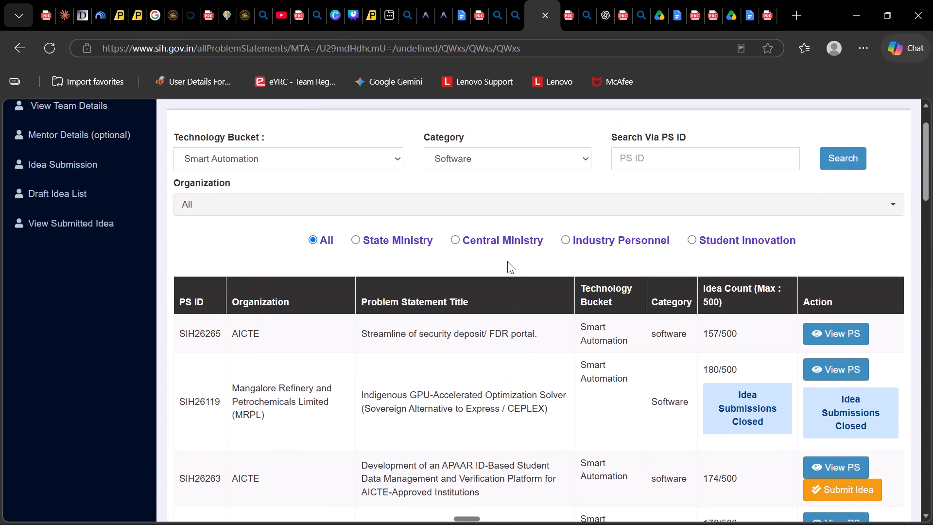
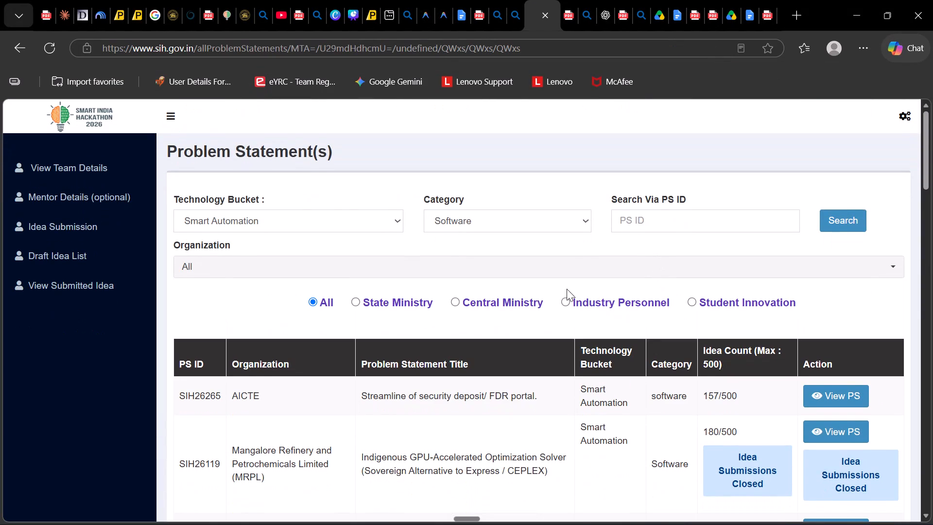
# Search the problem statements by PS ID SIH26265 and look over that statement's details.
pyautogui.click(633, 226)
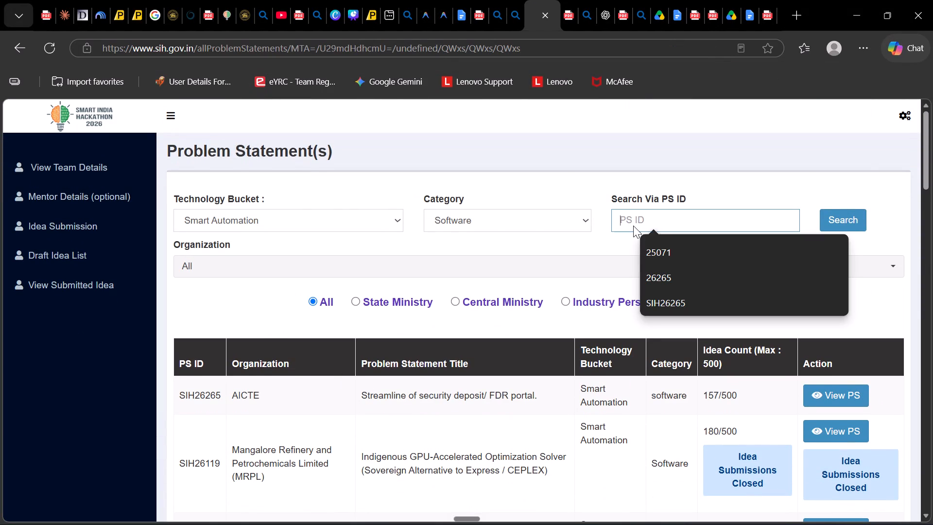
pyautogui.click(682, 313)
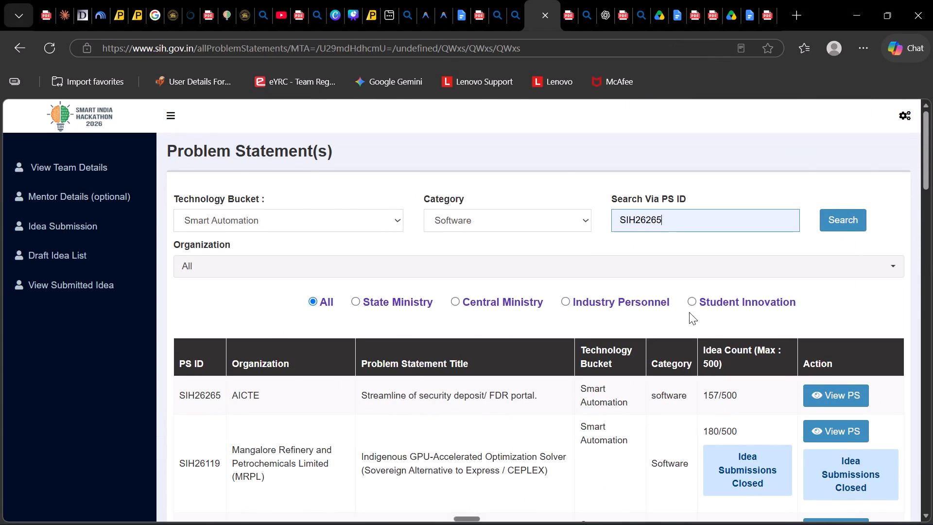
pyautogui.click(839, 211)
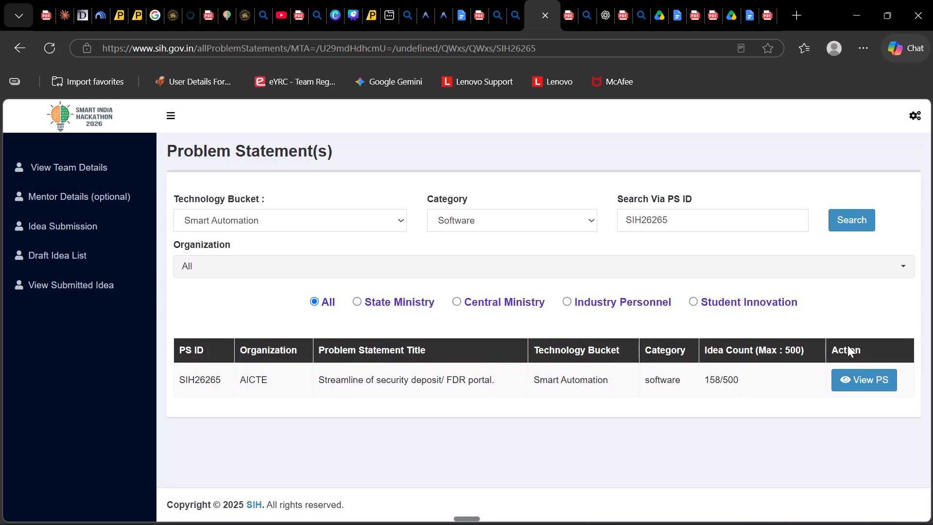
pyautogui.click(853, 373)
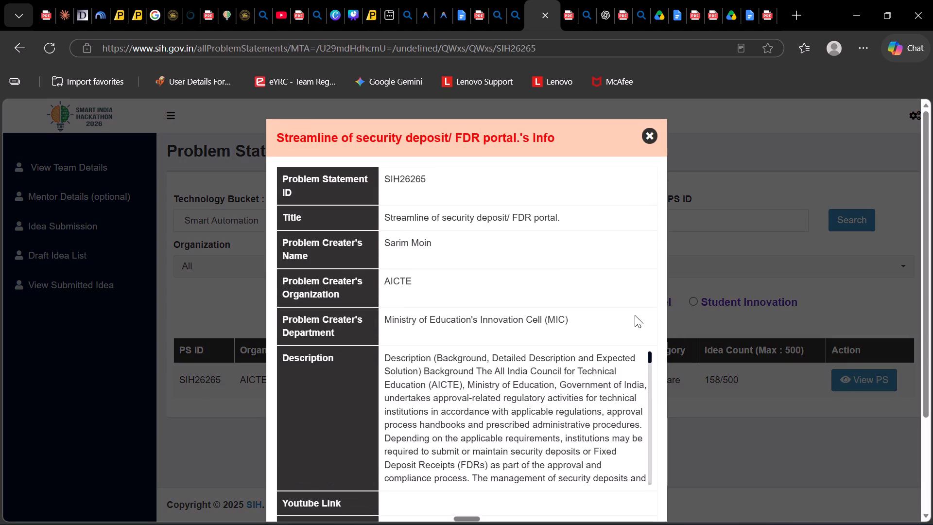
pyautogui.scroll(-7, 635, 315)
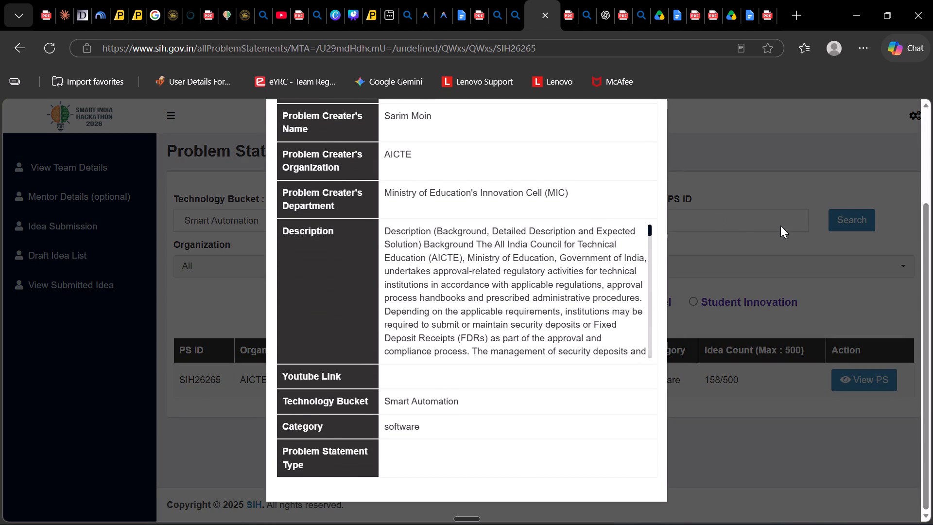
pyautogui.click(768, 187)
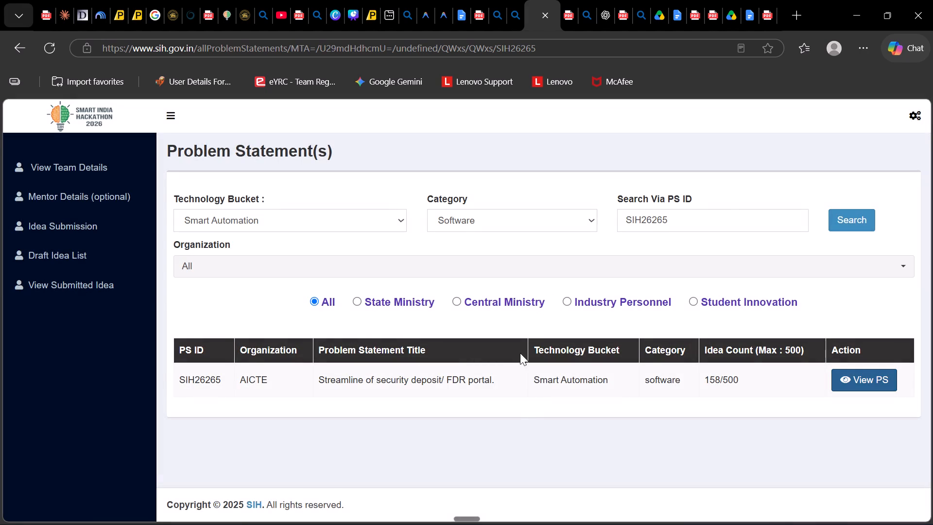
pyautogui.scroll(-1, 510, 414)
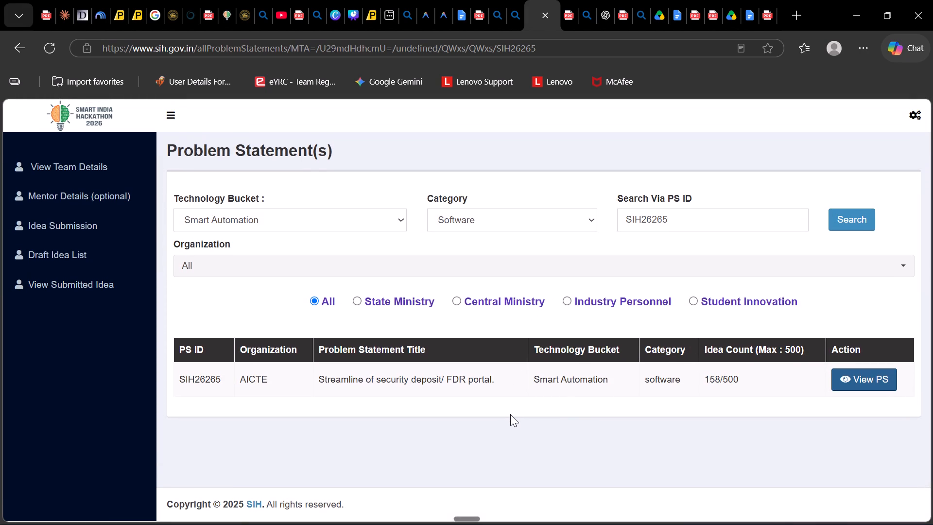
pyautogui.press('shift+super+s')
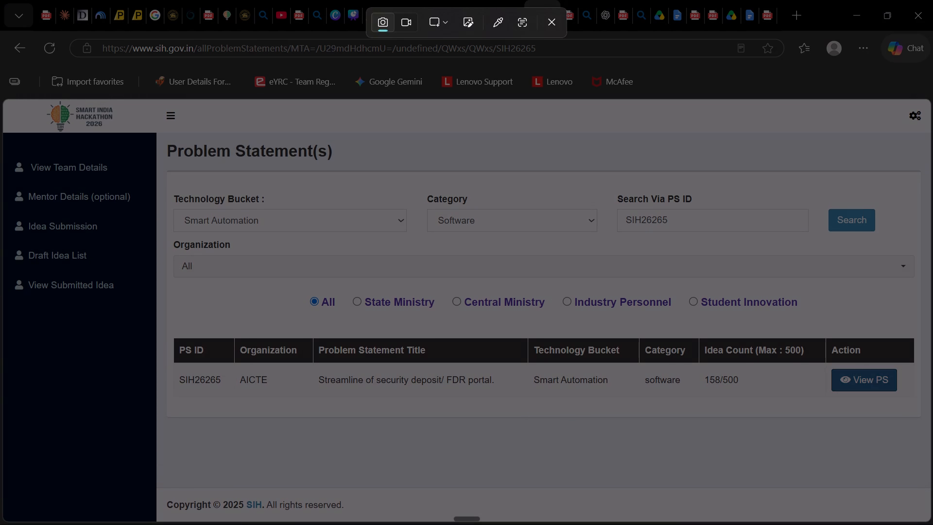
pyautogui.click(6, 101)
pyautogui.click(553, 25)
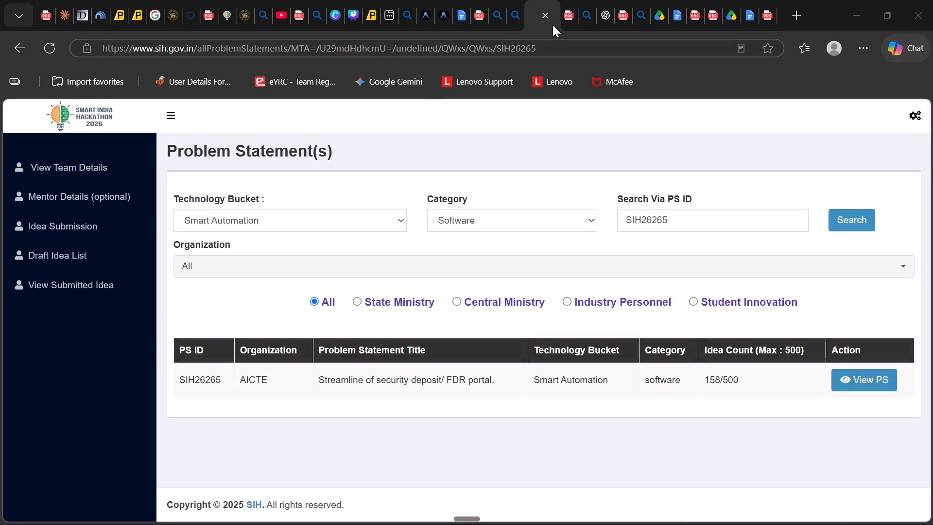
# Capture a screenshot of the full View Submitted Idea(s) page showing the SAFAR entry and open the capture in Snipping Tool.
pyautogui.click(73, 279)
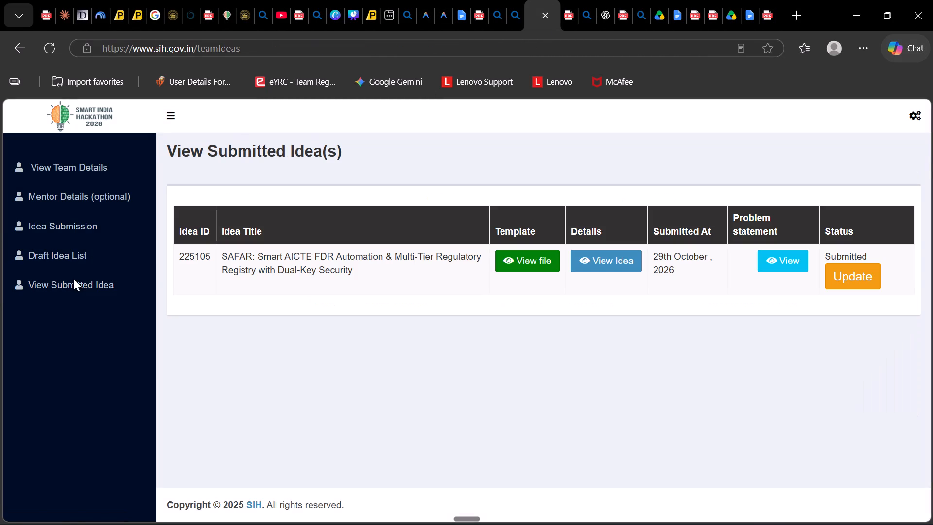
pyautogui.press('shift+super+s')
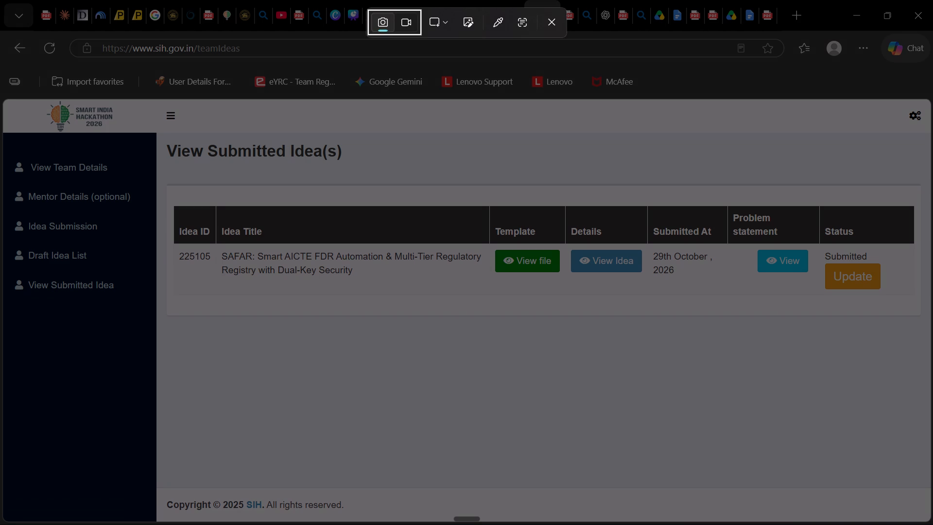
pyautogui.moveTo(5, 101); pyautogui.dragTo(755, 524)
pyautogui.hscroll(1, 415, 305)
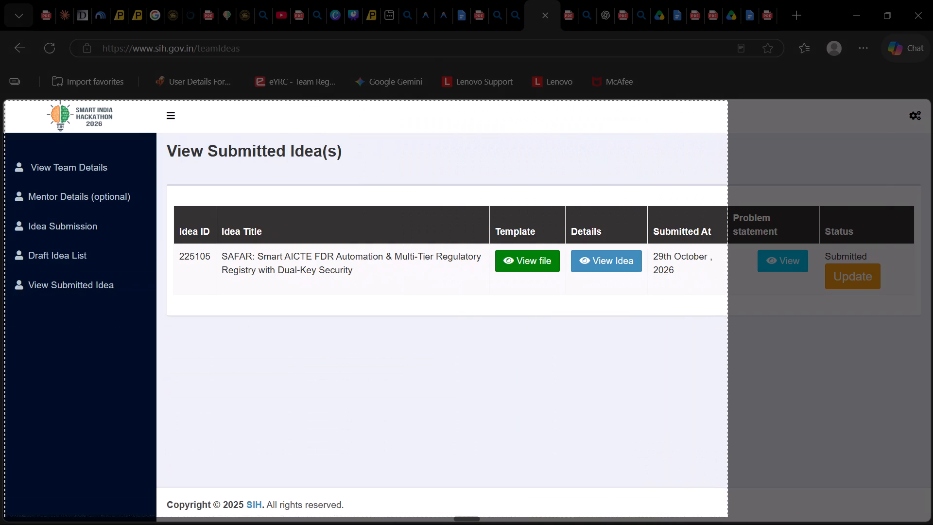
pyautogui.hscroll(1, 755, 524)
pyautogui.moveTo(755, 524); pyautogui.dragTo(932, 523)
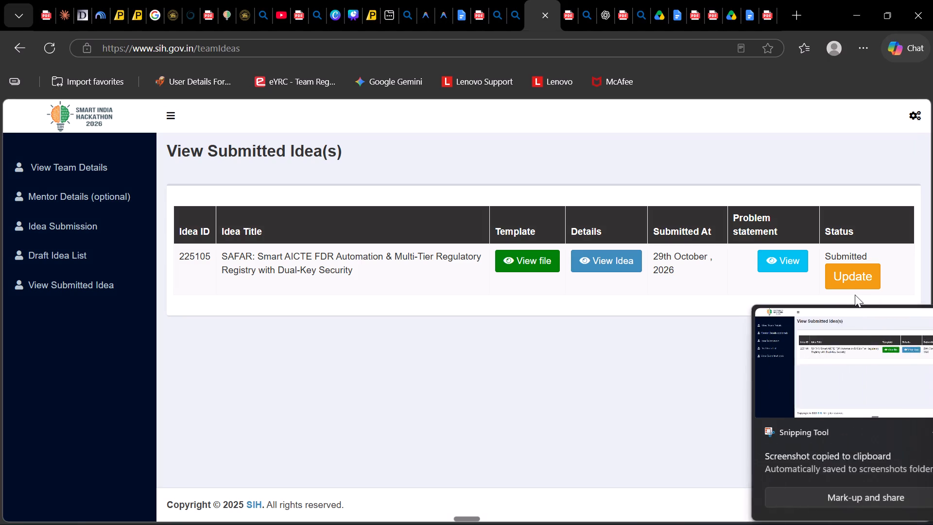
pyautogui.click(852, 330)
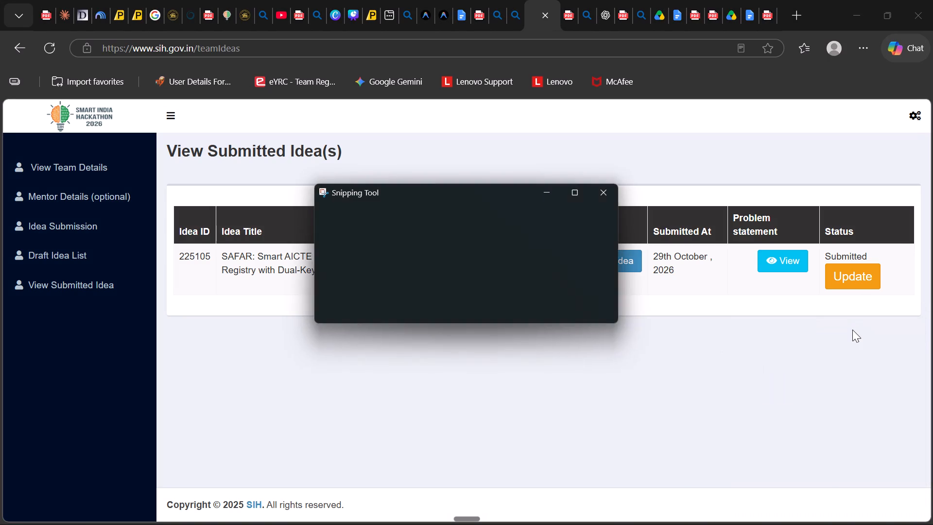
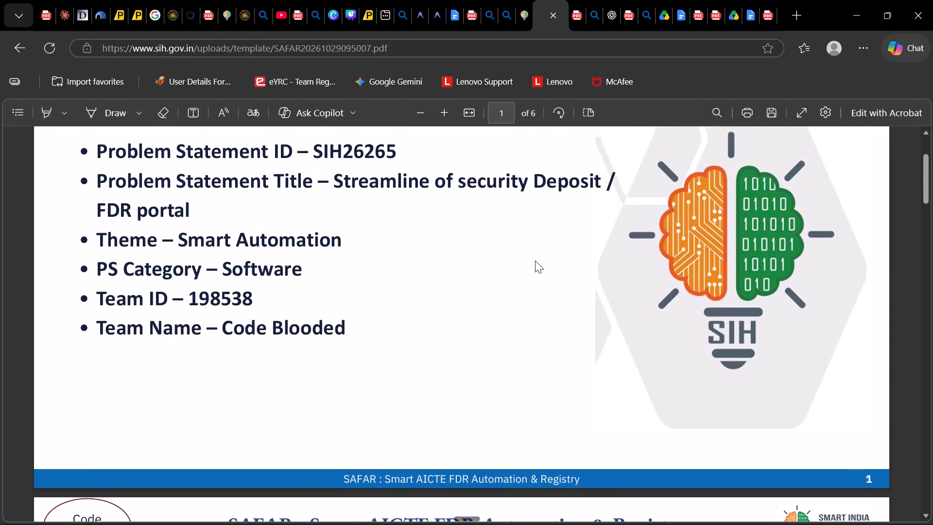
# Look over the uploaded SAFAR presentation PDF, from the problem statement and team details through the proposed solution on page 2.
pyautogui.scroll(-3, 535, 261)
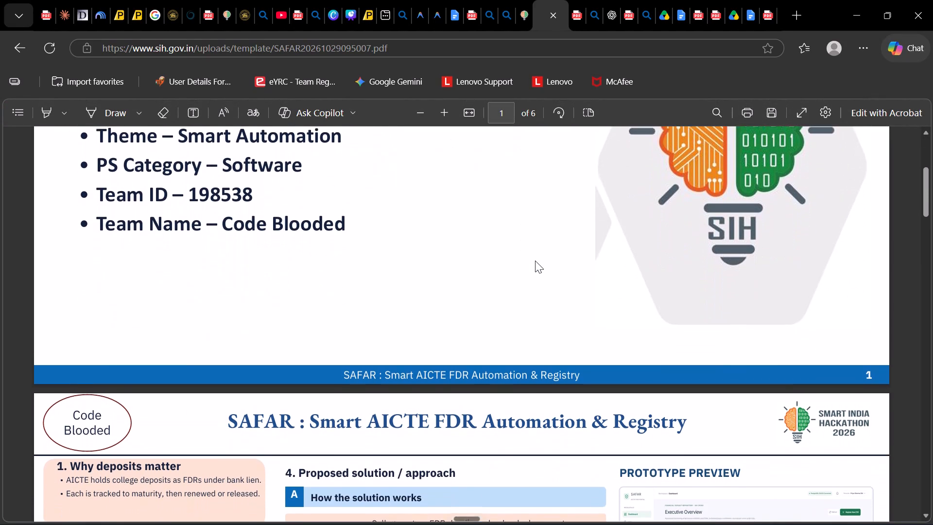
pyautogui.scroll(-3, 535, 261)
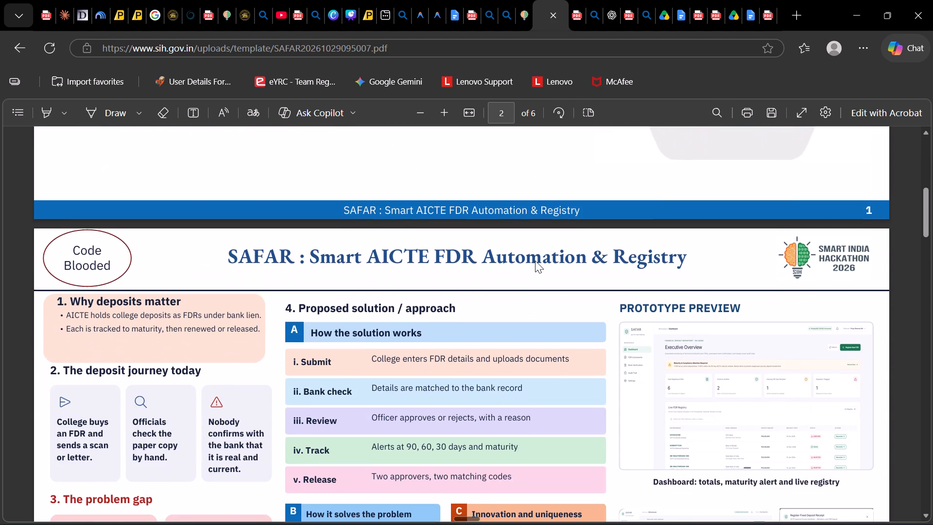
pyautogui.scroll(-1, 535, 261)
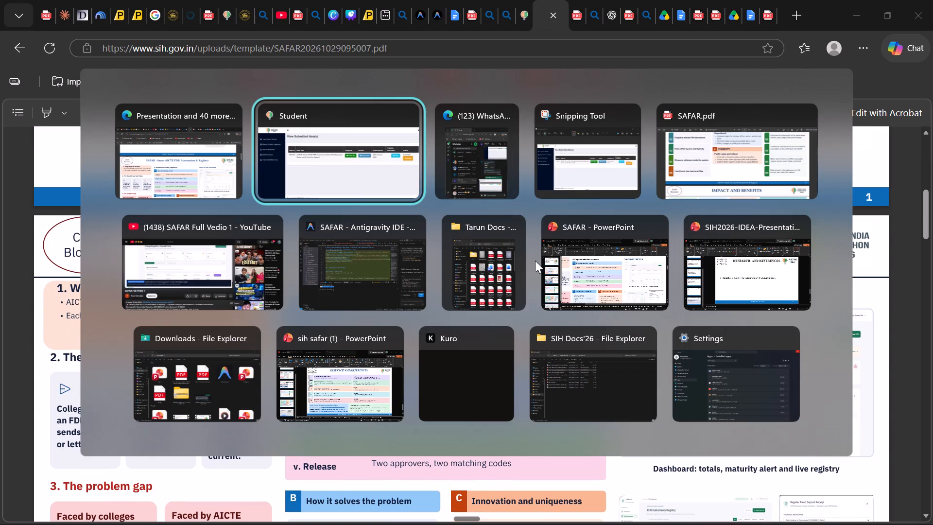
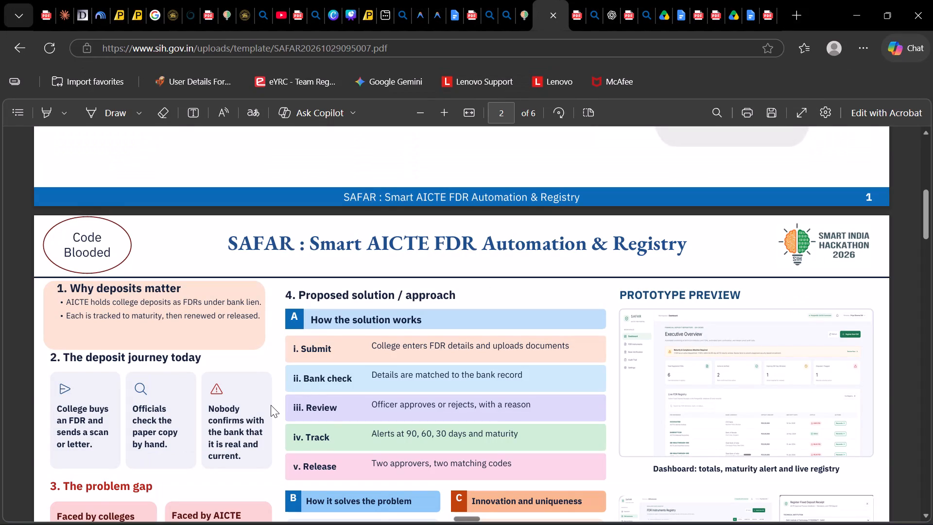
# Reopen the submitted SAFAR idea's presentation file from the submitted ideas list and examine the title page and proposed solution.
pyautogui.scroll(6, 271, 405)
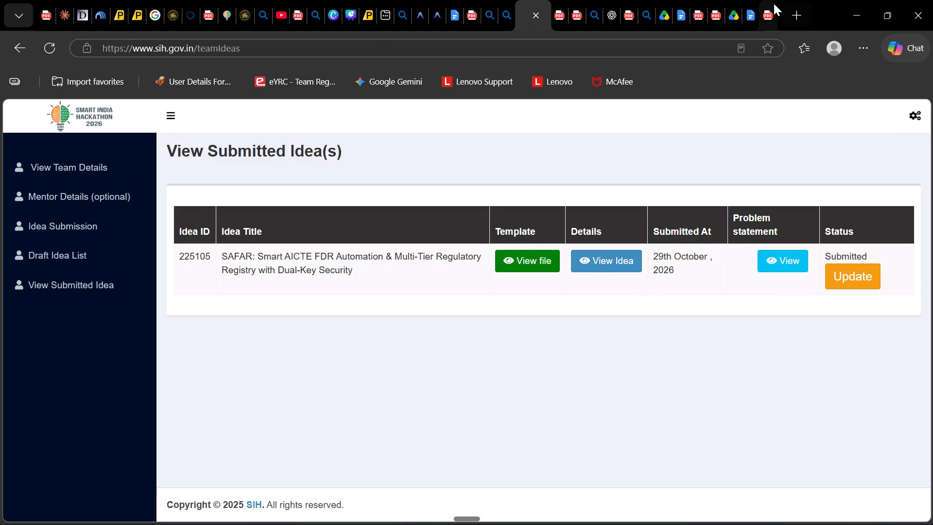
pyautogui.click(539, 268)
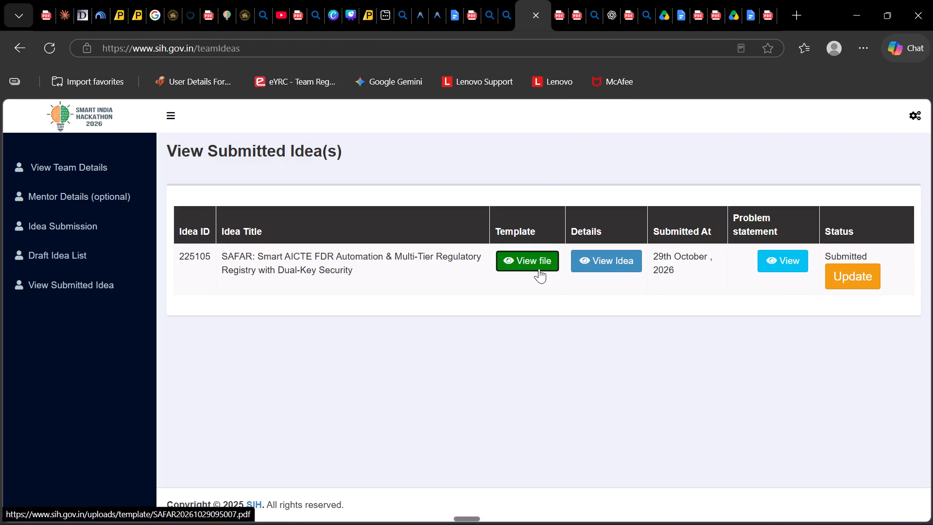
pyautogui.scroll(-1, 539, 268)
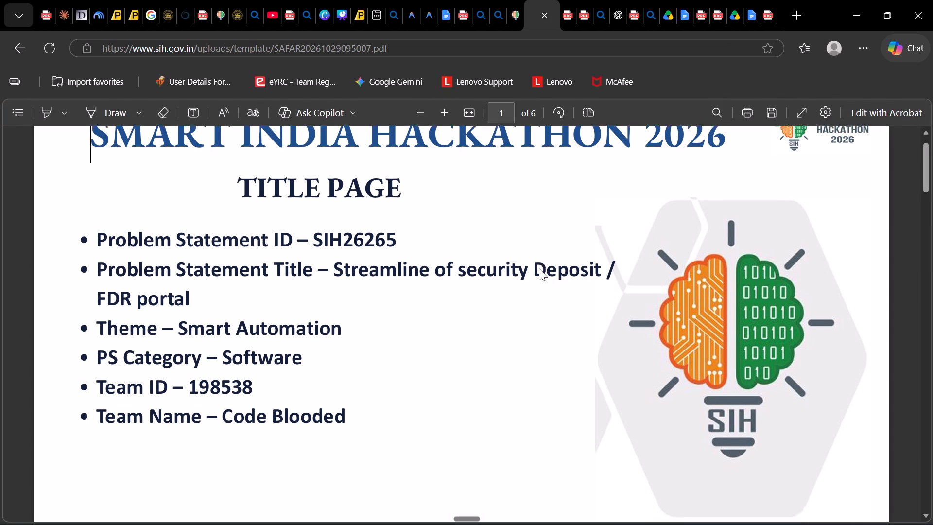
pyautogui.scroll(-2, 539, 268)
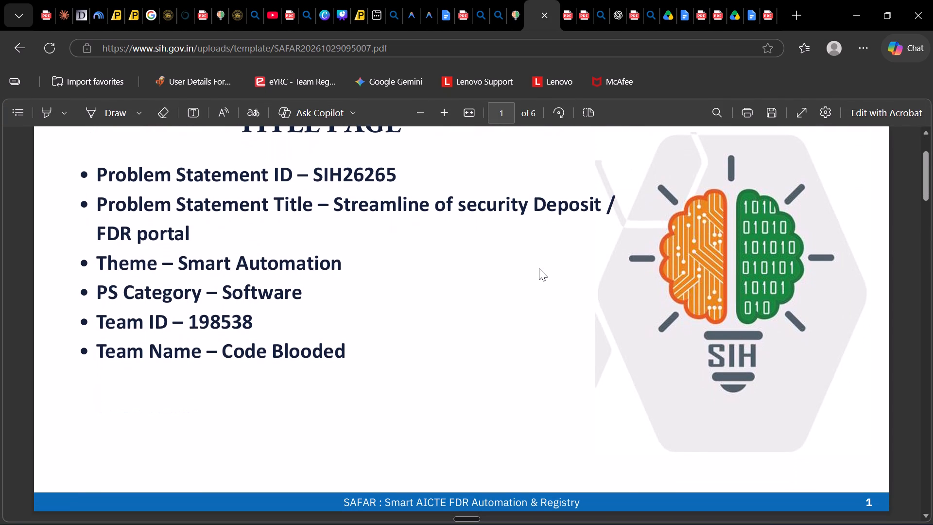
pyautogui.scroll(-3, 539, 268)
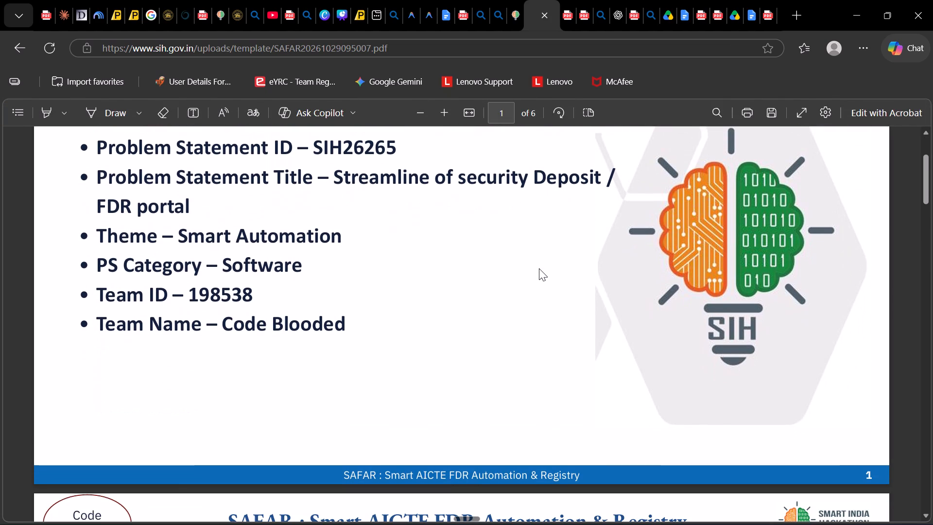
pyautogui.scroll(-4, 539, 268)
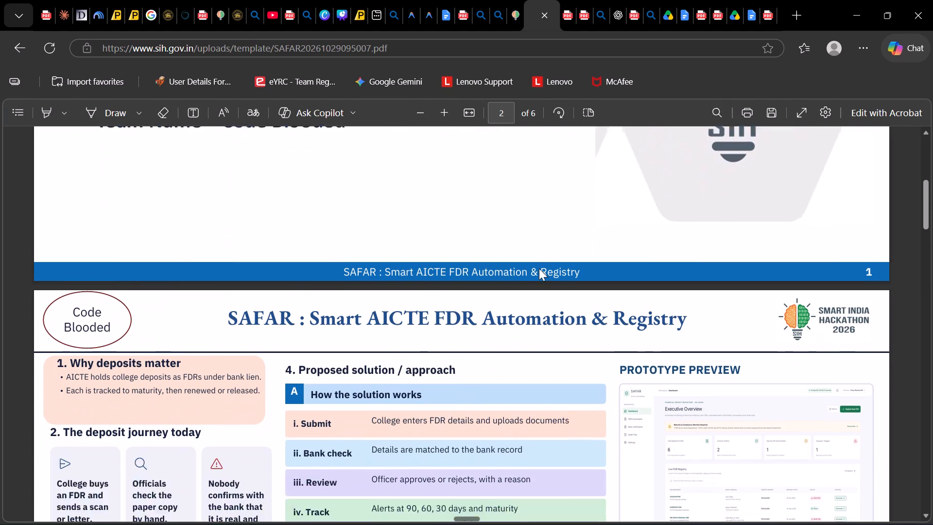
pyautogui.scroll(-4, 539, 268)
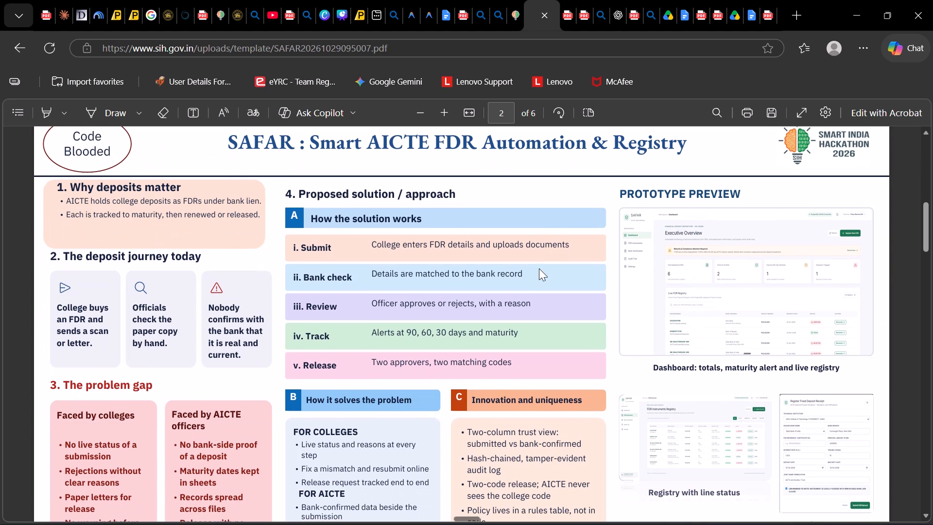
pyautogui.scroll(-2, 539, 268)
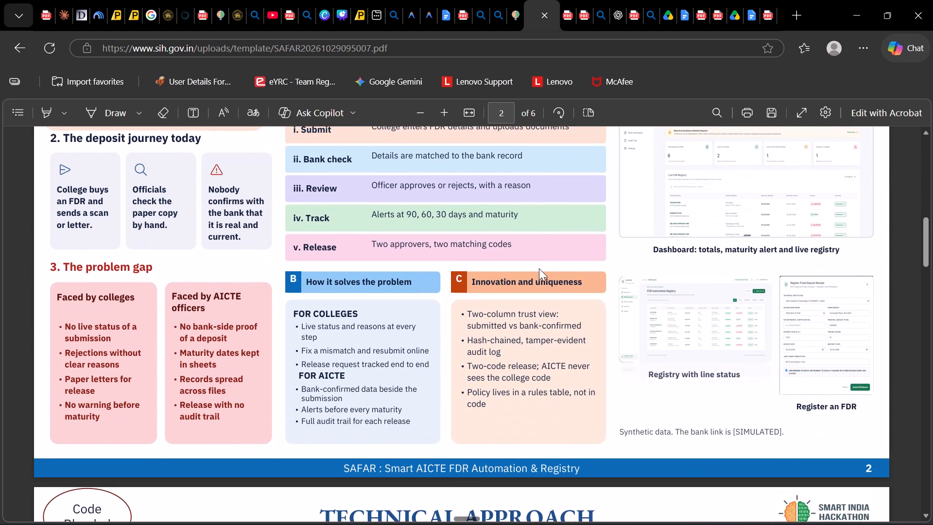
# Examine the presentation's Technical Approach, Feasibility and Viability, and Impact and Benefits pages.
pyautogui.scroll(-5, 539, 268)
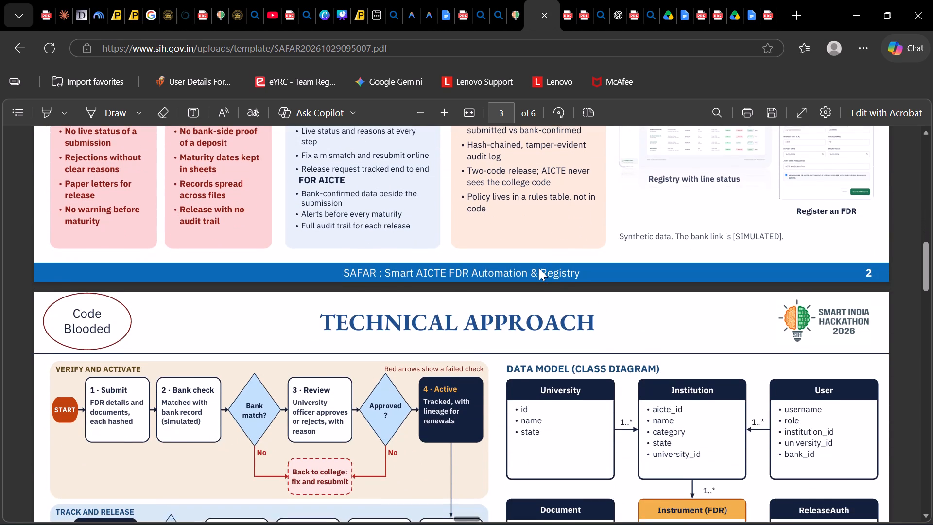
pyautogui.scroll(-4, 539, 268)
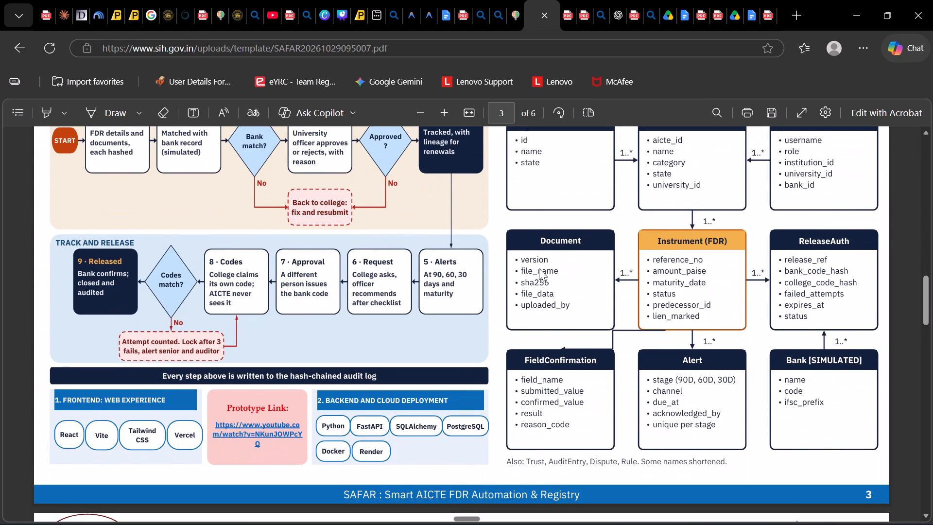
pyautogui.scroll(-2, 539, 268)
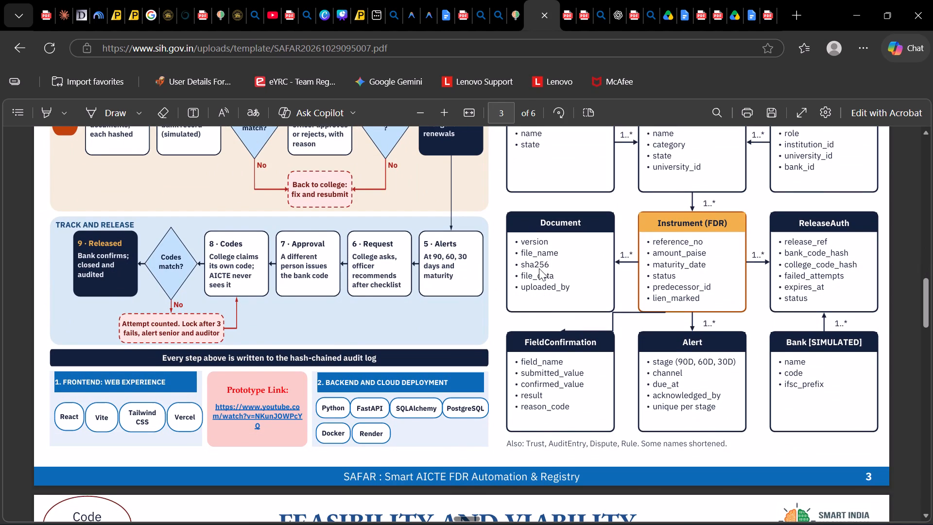
pyautogui.scroll(-2, 539, 268)
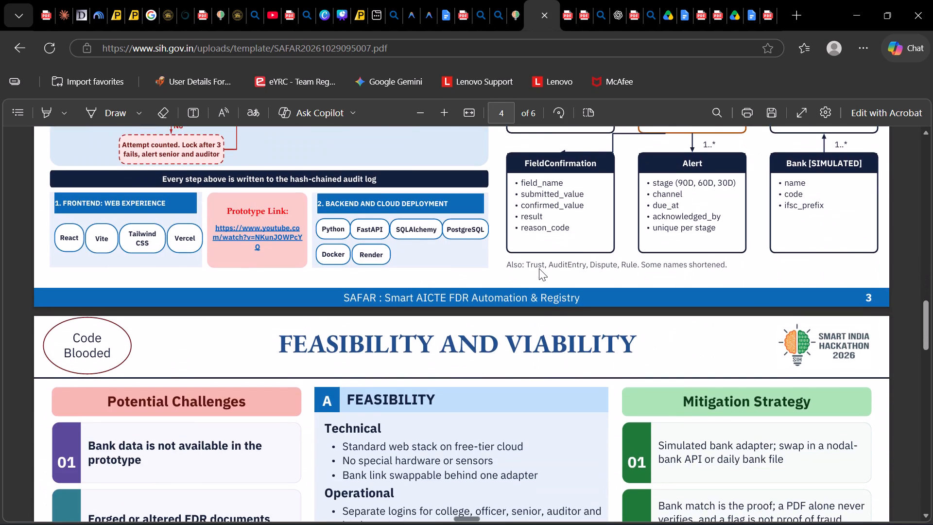
pyautogui.scroll(-3, 539, 268)
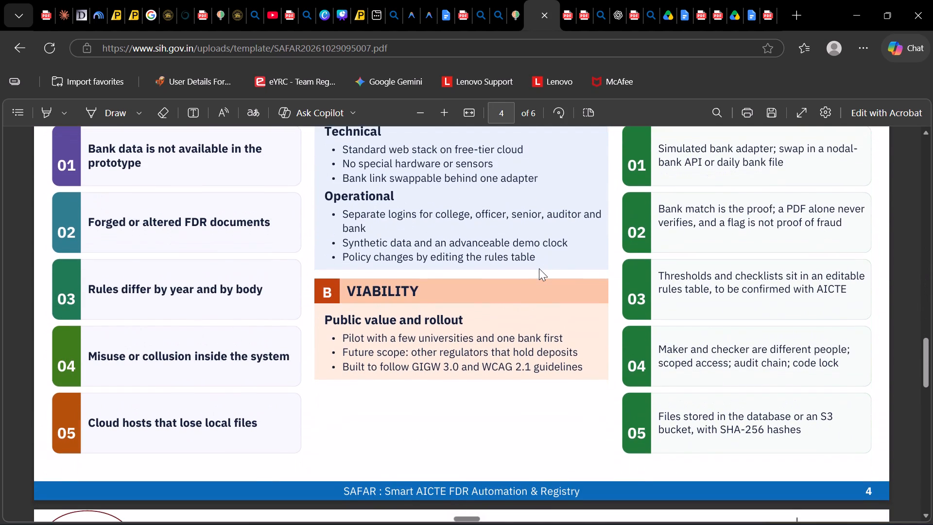
pyautogui.scroll(-6, 539, 268)
pyautogui.scroll(3, 539, 268)
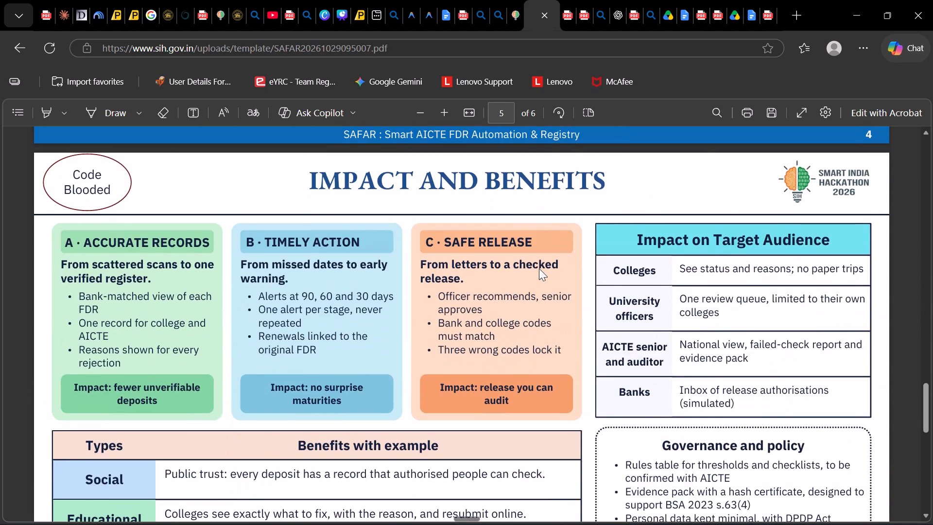
pyautogui.scroll(15, 539, 268)
pyautogui.scroll(-3, 539, 268)
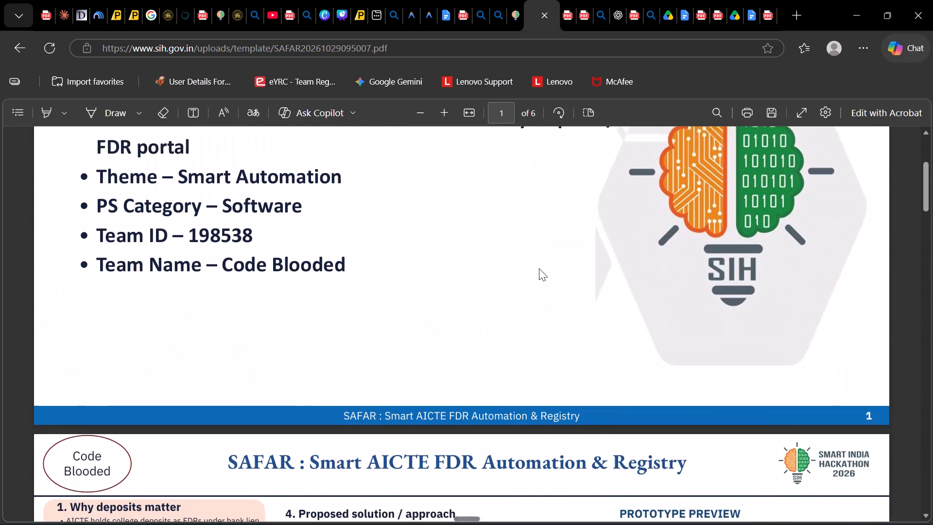
pyautogui.scroll(-4, 539, 268)
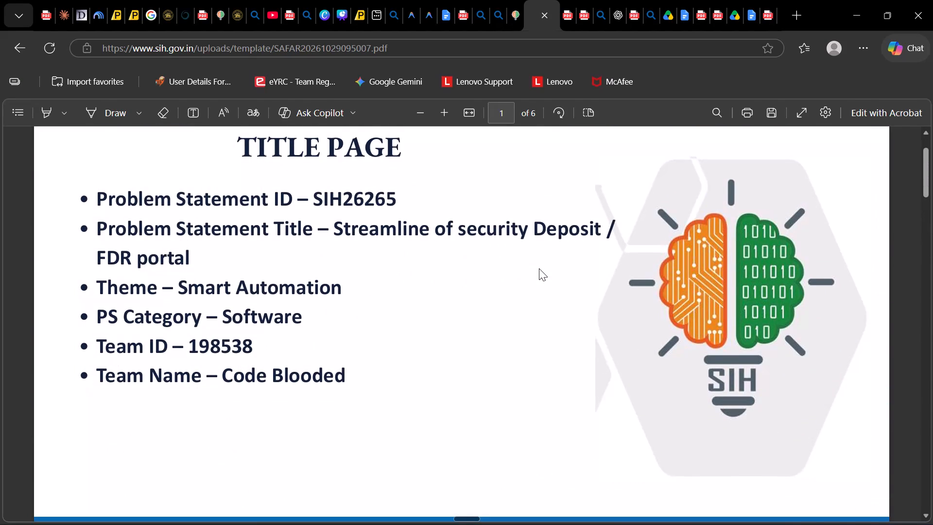
pyautogui.scroll(-16, 539, 268)
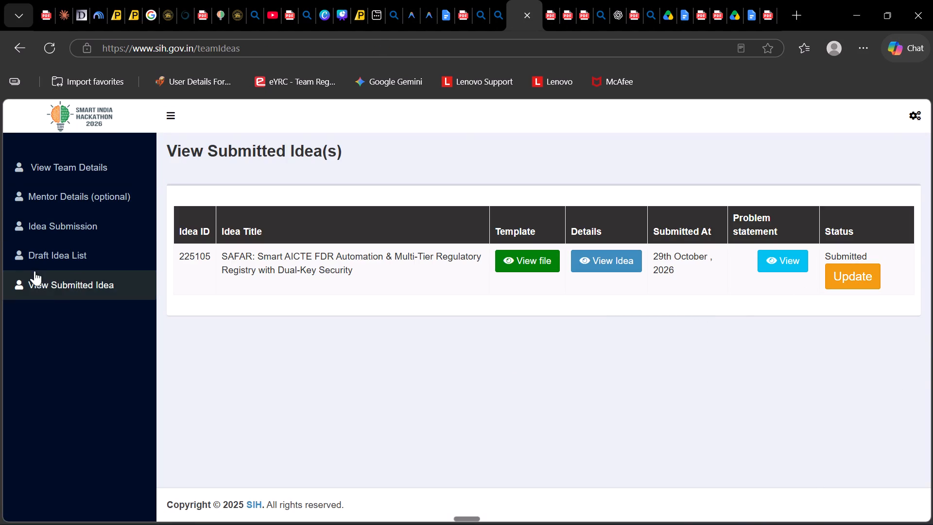
# In Microsoft Edge, open the team's optional mentor details form on the Smart India Hackathon portal.
pyautogui.click(35, 201)
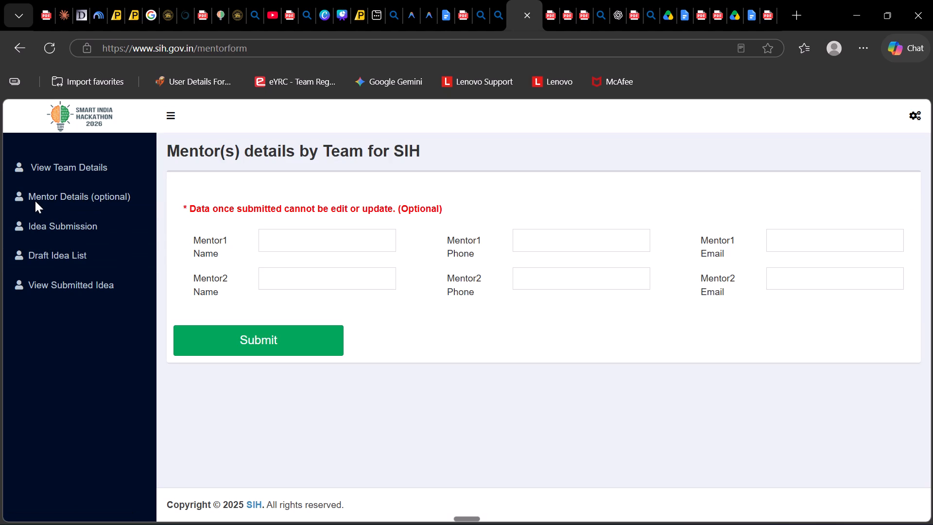
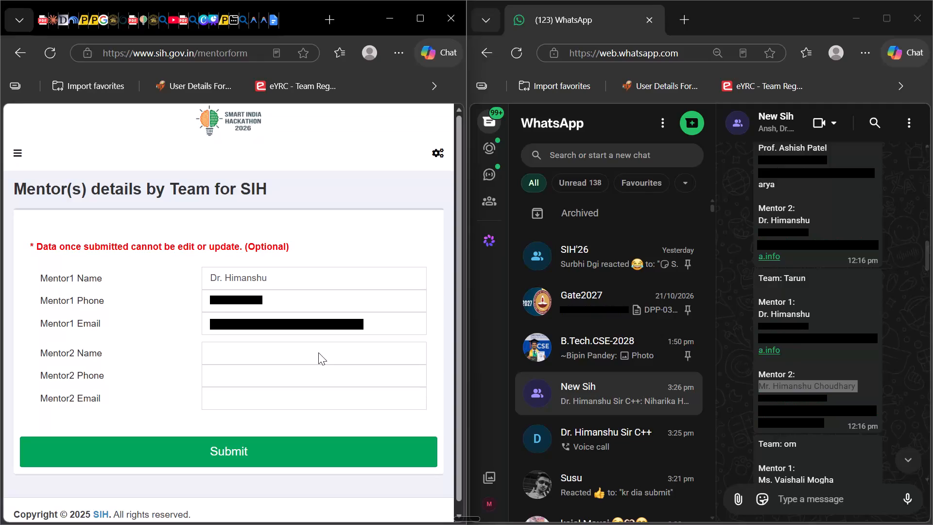
# Make the Mentor2 Name field ready for entry in the team's Smart India Hackathon mentor details form.
pyautogui.click(315, 377)
pyautogui.click(292, 359)
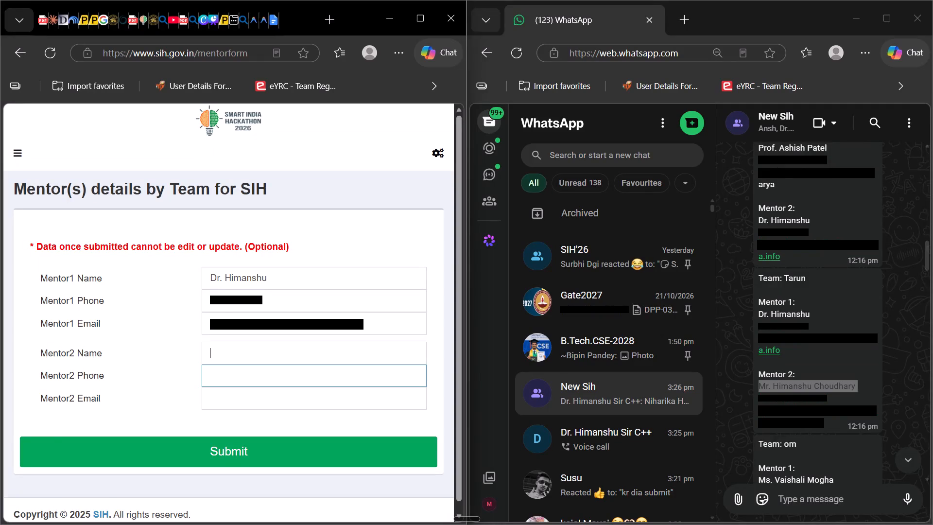
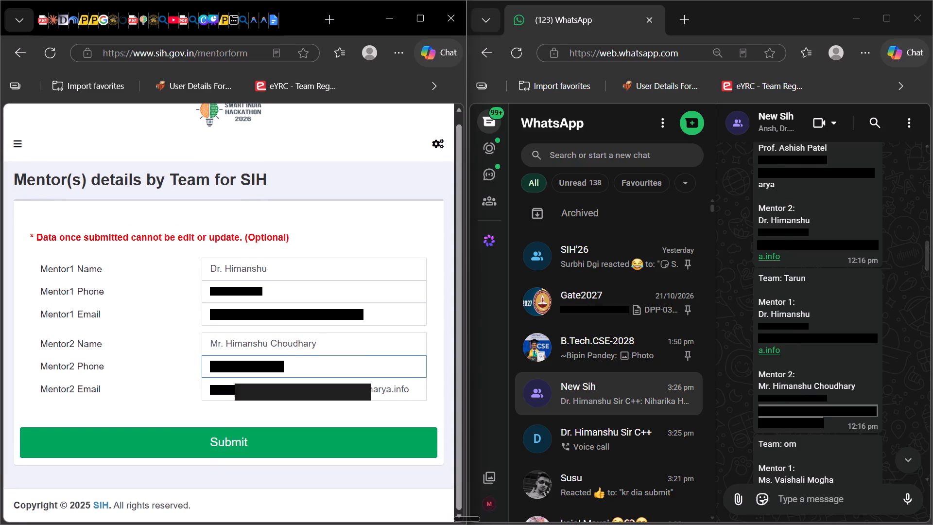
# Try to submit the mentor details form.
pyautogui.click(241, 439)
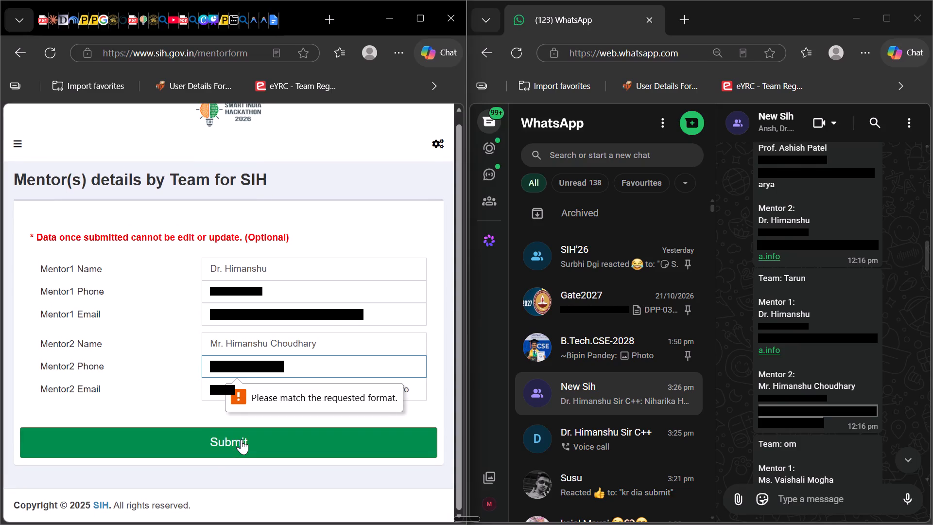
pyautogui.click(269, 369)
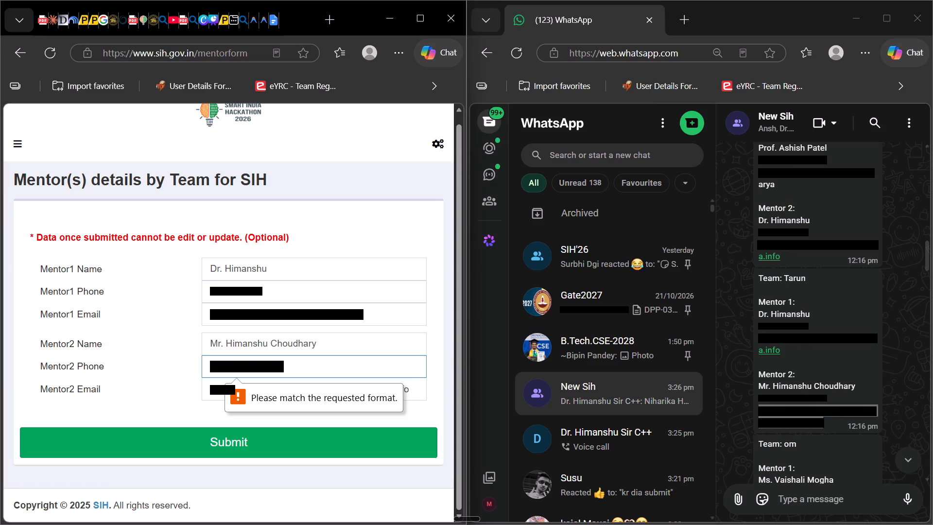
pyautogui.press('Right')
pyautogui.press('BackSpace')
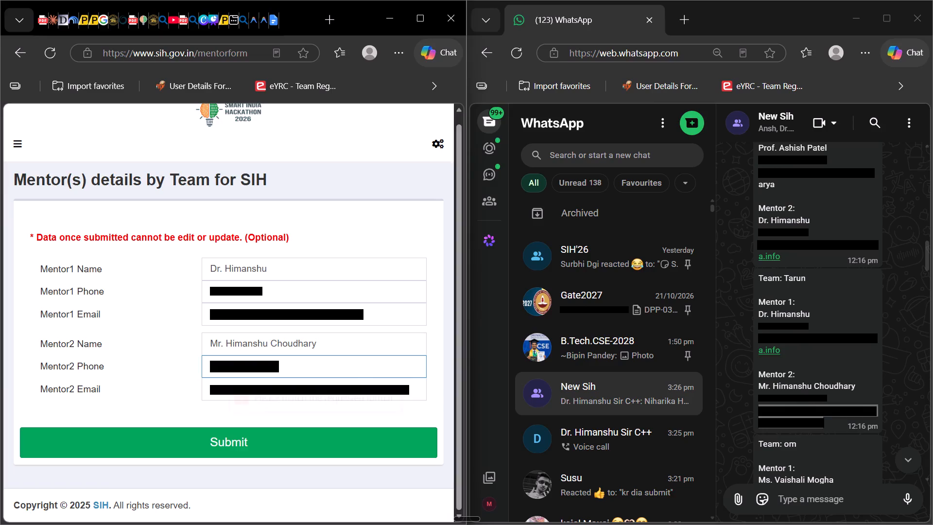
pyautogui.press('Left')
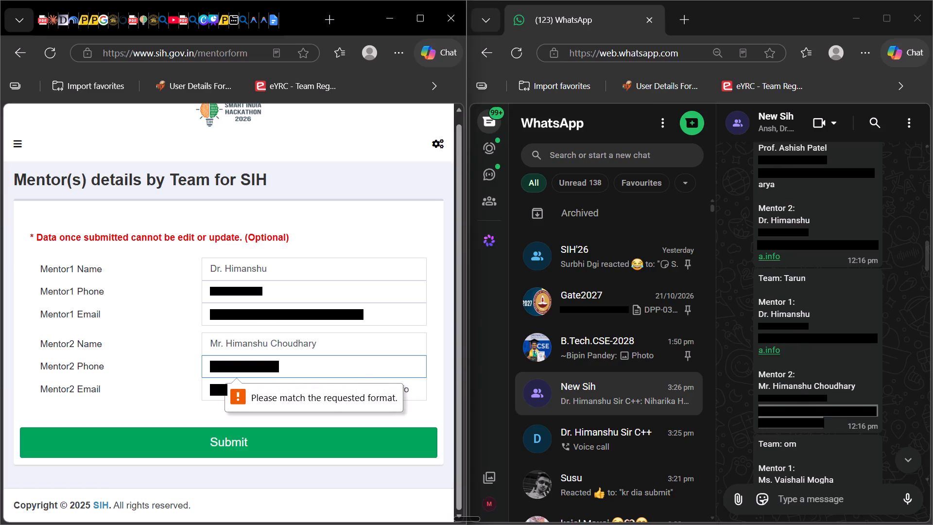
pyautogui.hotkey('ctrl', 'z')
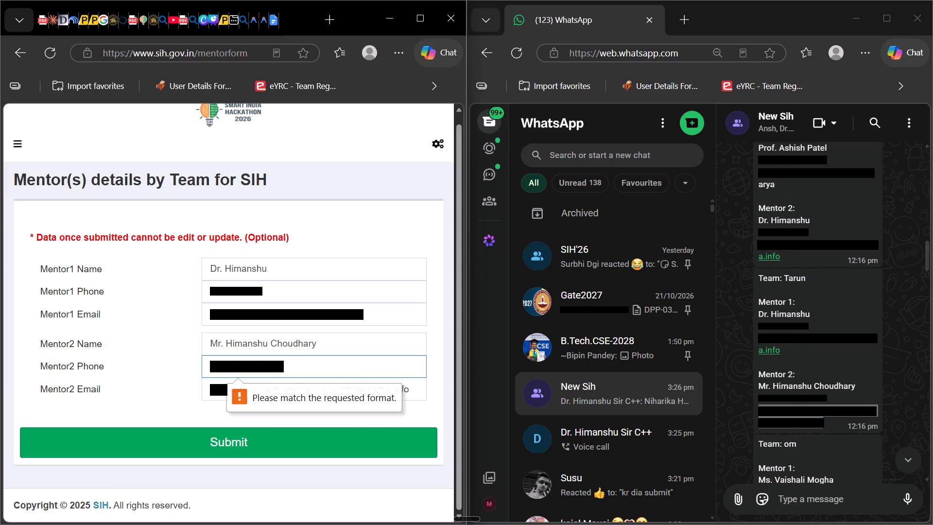
# Delete the extra characters at the start of the Mentor2 Phone entry, keeping only the phone number itself.
pyautogui.click(256, 368)
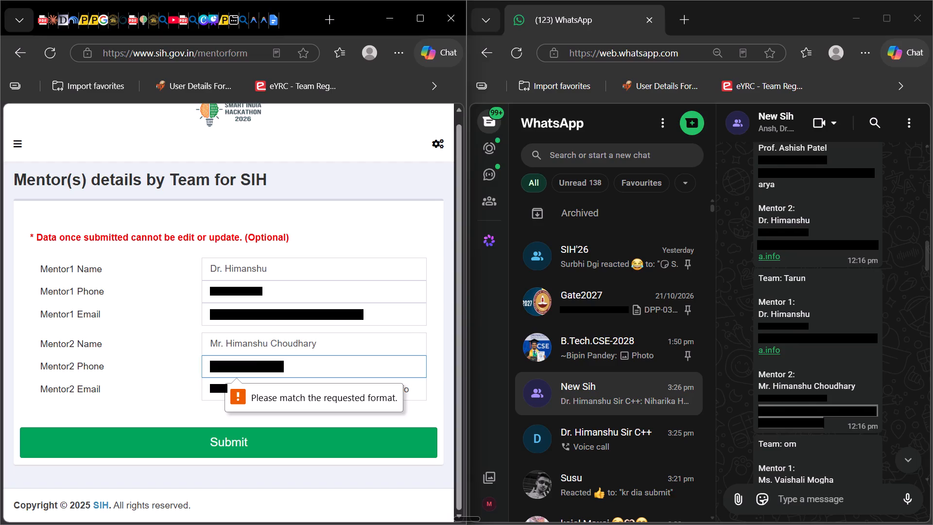
pyautogui.press('Right')
pyautogui.press('BackSpace')
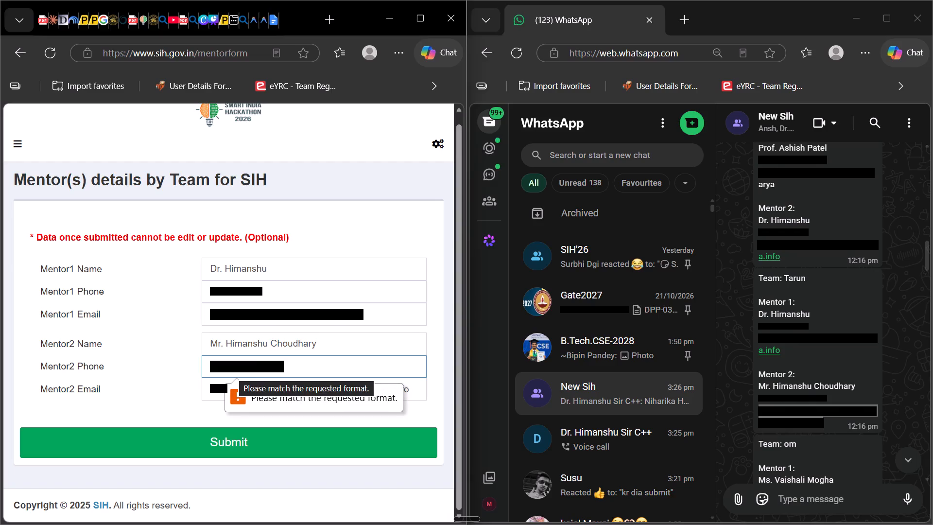
pyautogui.click(232, 365)
pyautogui.press('Left')
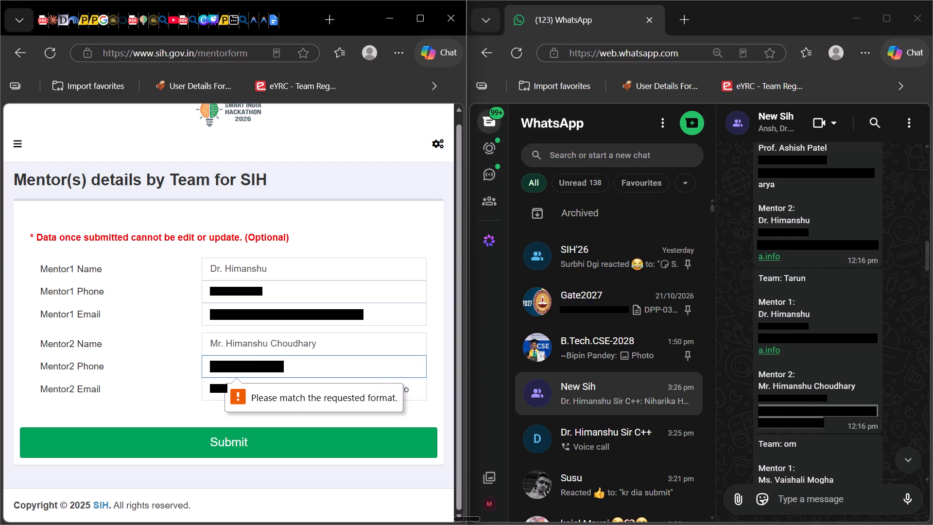
pyautogui.press('BackSpace')
pyautogui.press('BackSpace')
pyautogui.press('BackSpace')
pyautogui.press('BackSpace')
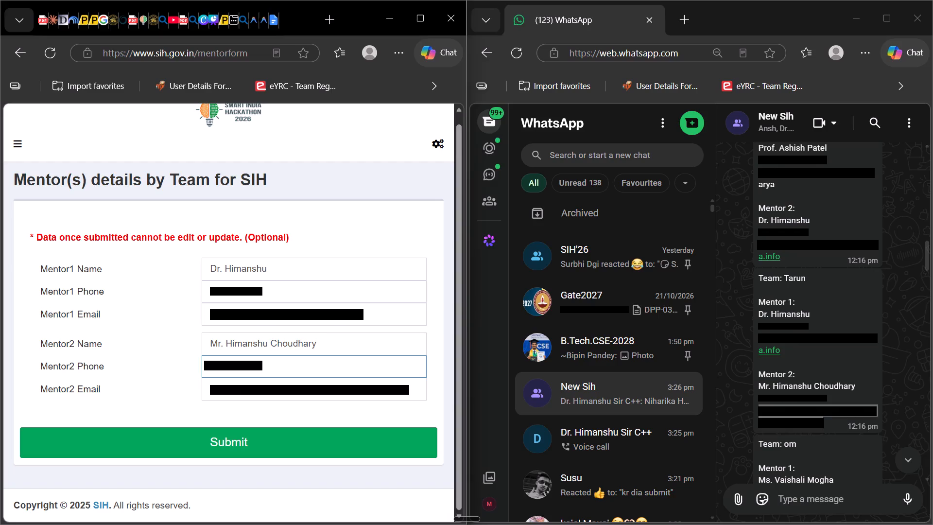
# Submit the corrected mentor details form and review the Mentor2 details in the submitted record.
pyautogui.click(189, 431)
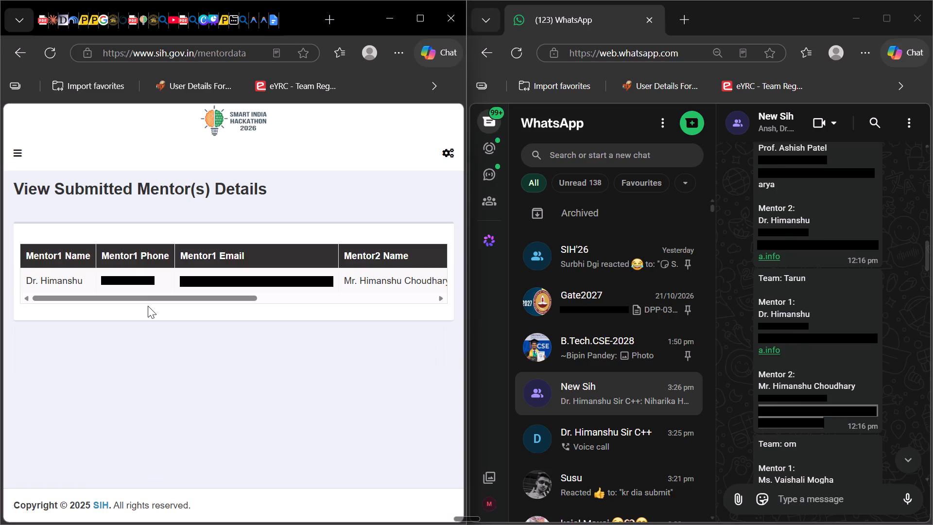
pyautogui.moveTo(147, 300); pyautogui.dragTo(377, 322)
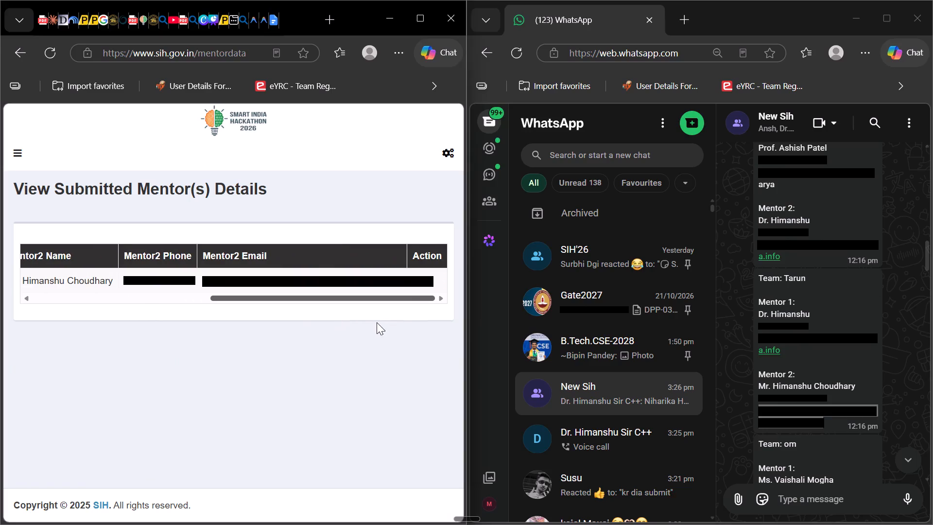
# In the browser's SIH portal, examine the submitted names, phone numbers and emails of both mentors.
pyautogui.moveTo(377, 322); pyautogui.dragTo(376, 322)
pyautogui.moveTo(376, 322); pyautogui.dragTo(325, 330)
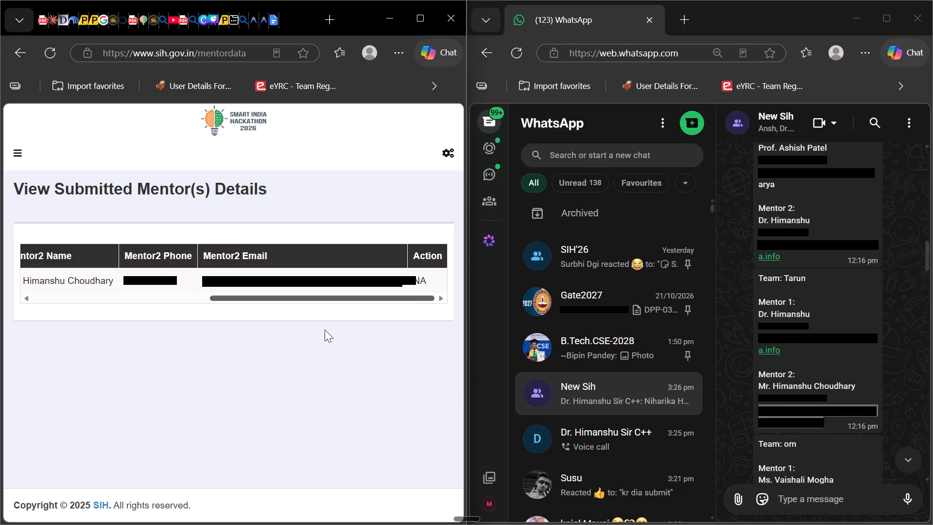
pyautogui.moveTo(325, 330); pyautogui.dragTo(282, 331)
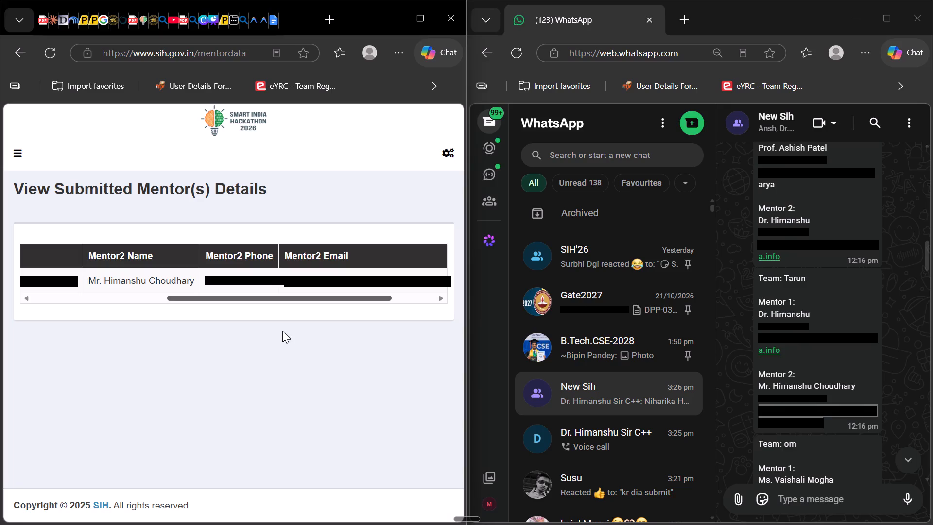
pyautogui.moveTo(282, 331); pyautogui.dragTo(143, 329)
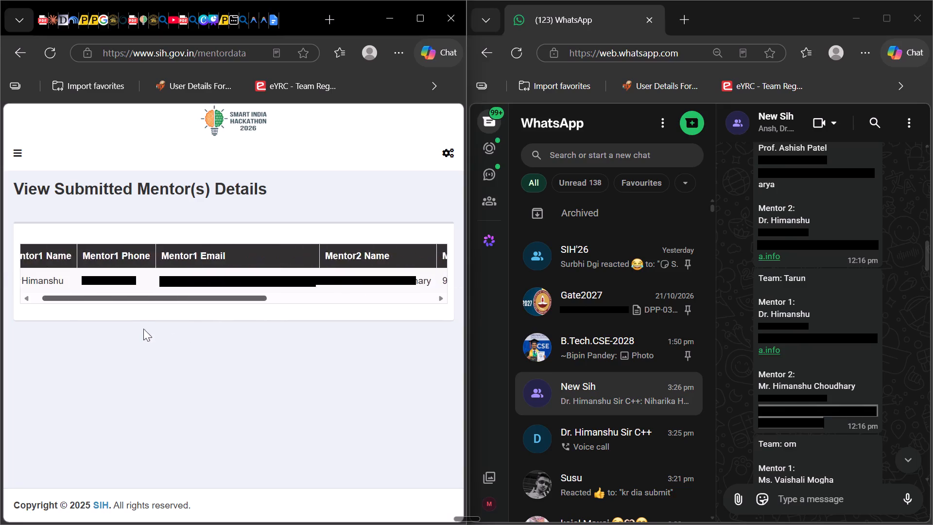
pyautogui.moveTo(143, 329); pyautogui.dragTo(0, 329)
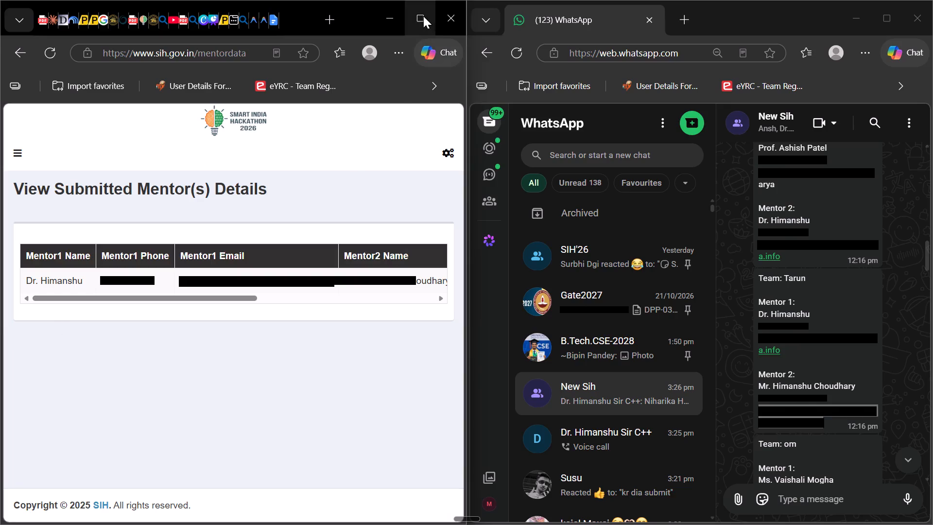
# Maximize the portal window and look over the Team Detail page, including the team name, team ID, college and Team Members table.
pyautogui.click(420, 18)
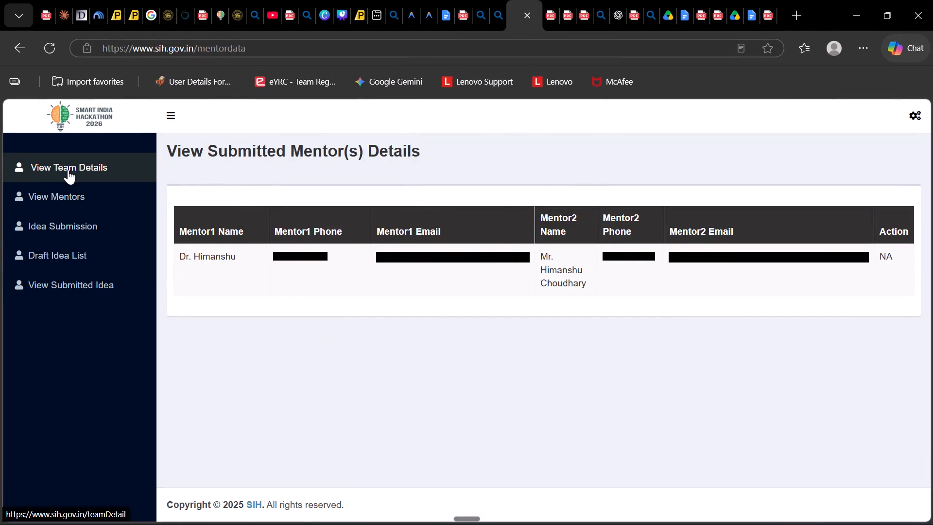
pyautogui.click(68, 170)
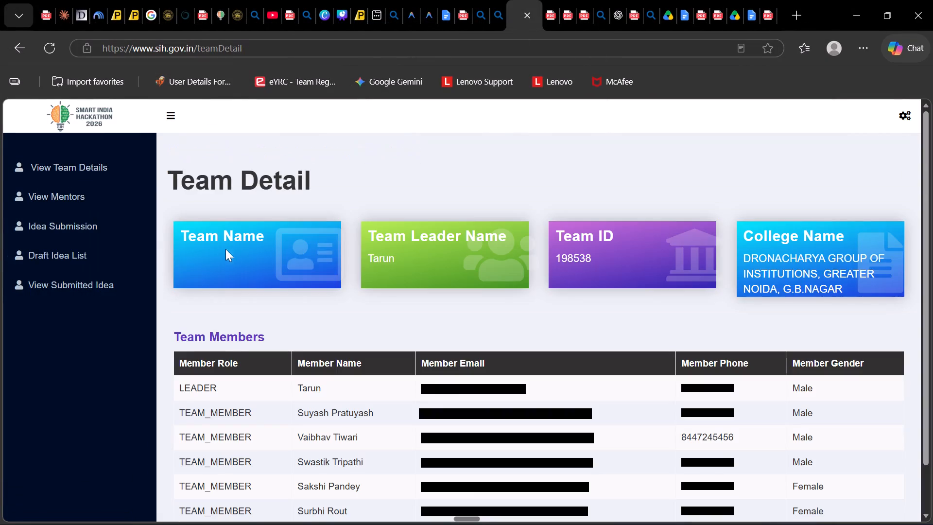
pyautogui.click(234, 267)
pyautogui.scroll(-1, 248, 257)
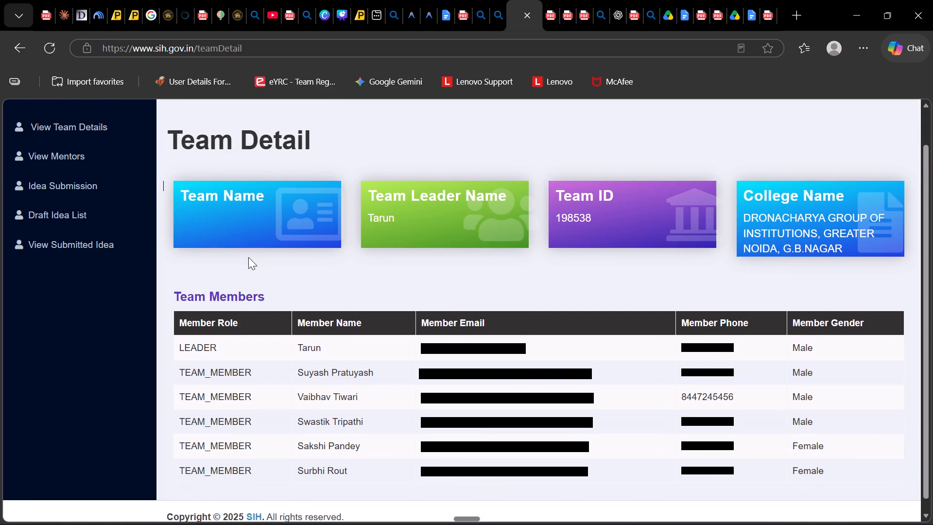
pyautogui.scroll(-3, 248, 257)
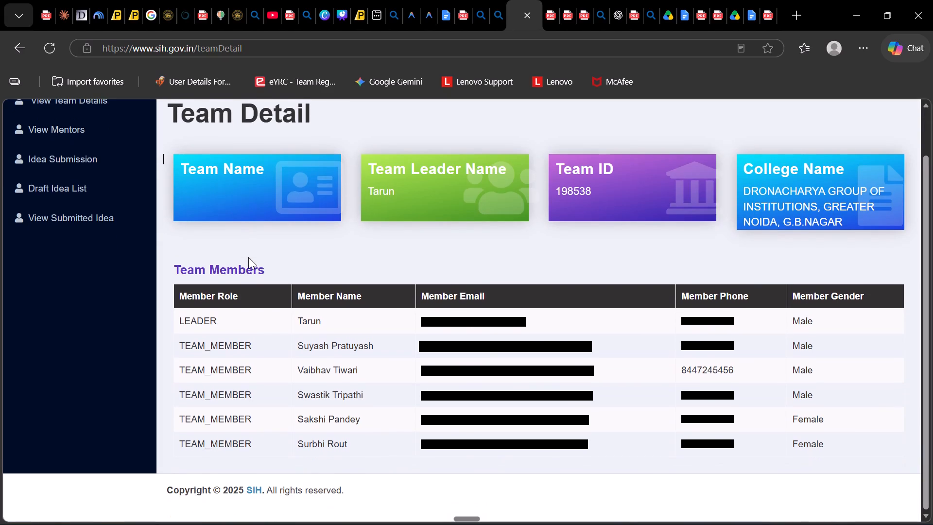
pyautogui.scroll(-1, 248, 257)
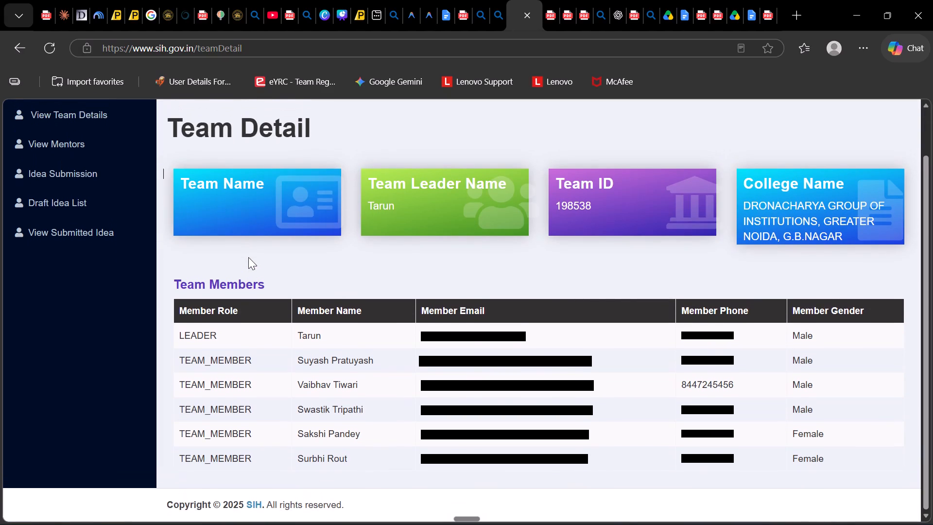
pyautogui.scroll(2, 248, 257)
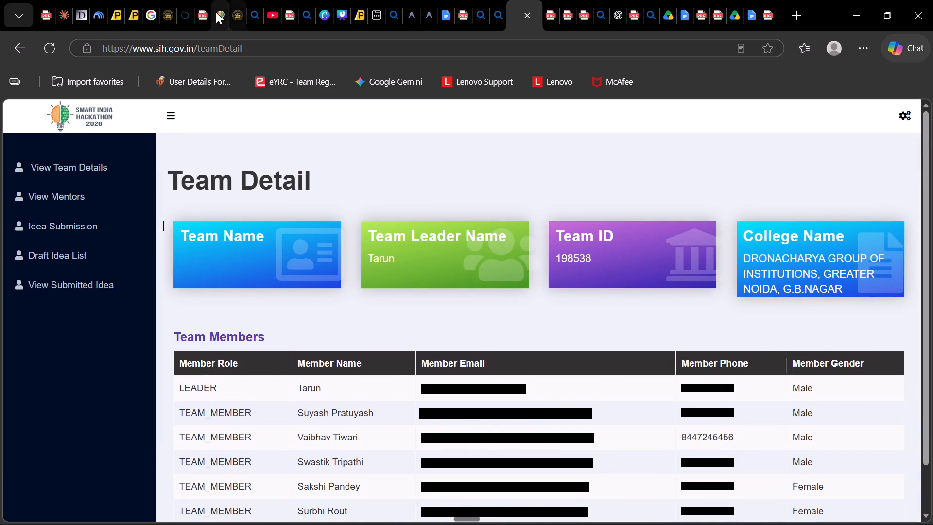
# Open the Smart India Hackathon home page, sih.gov.in, in a new tab.
pyautogui.click(216, 12)
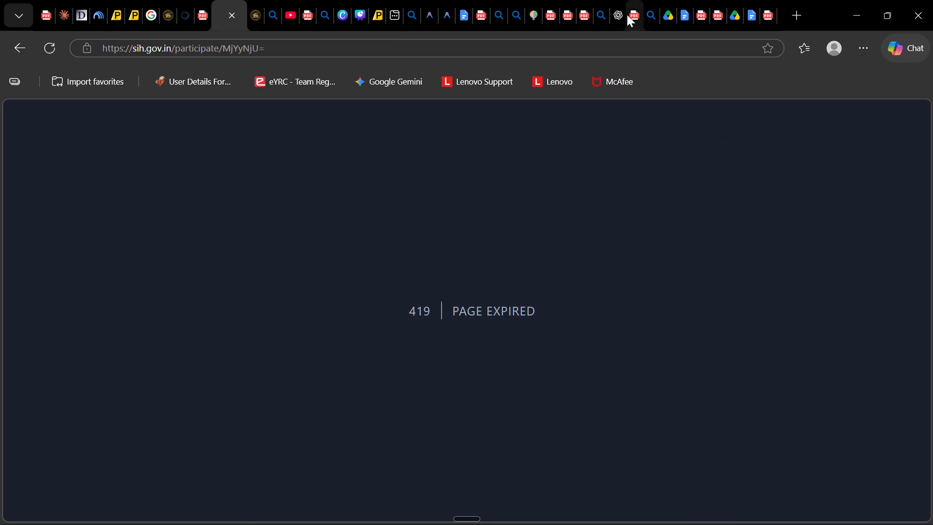
pyautogui.click(538, 17)
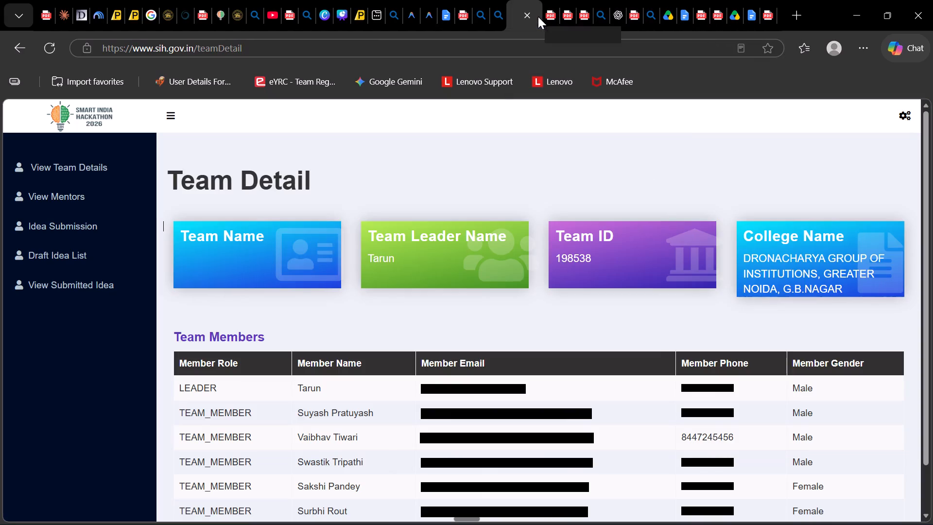
pyautogui.click(787, 11)
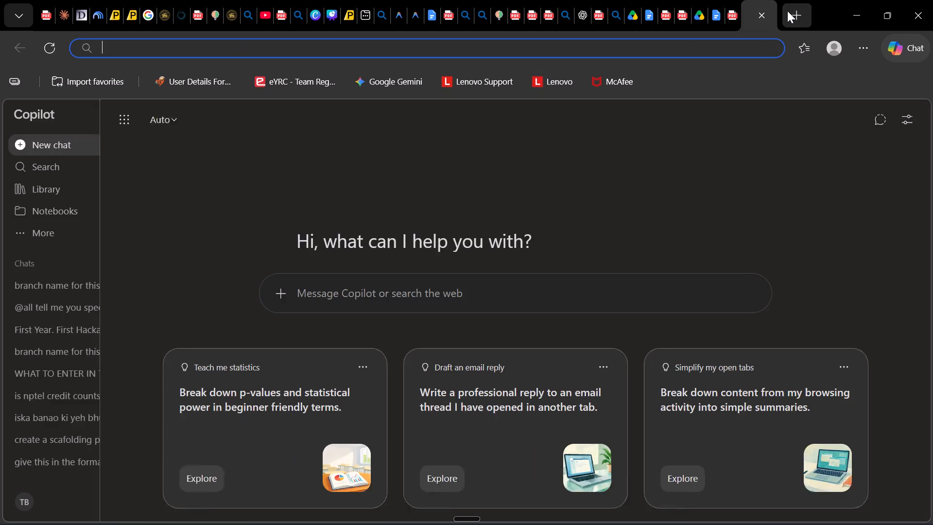
pyautogui.write('si')
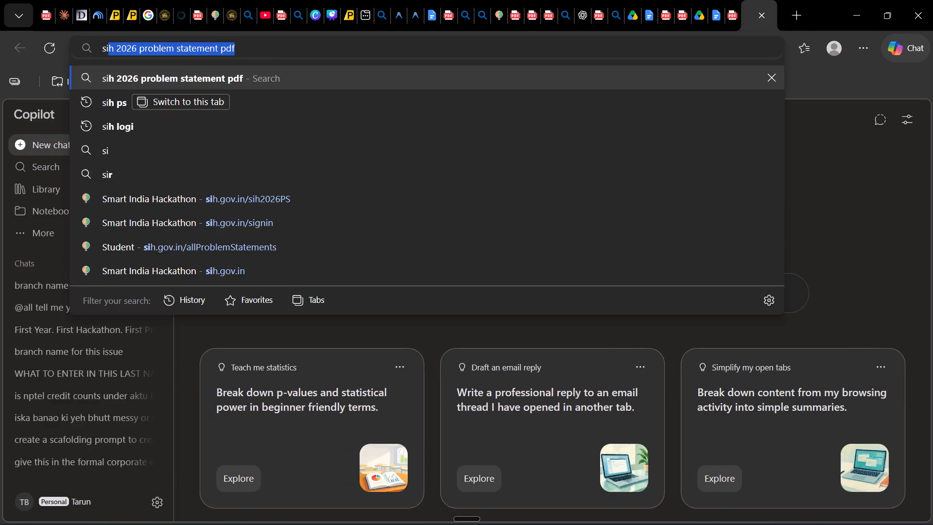
pyautogui.press('h')
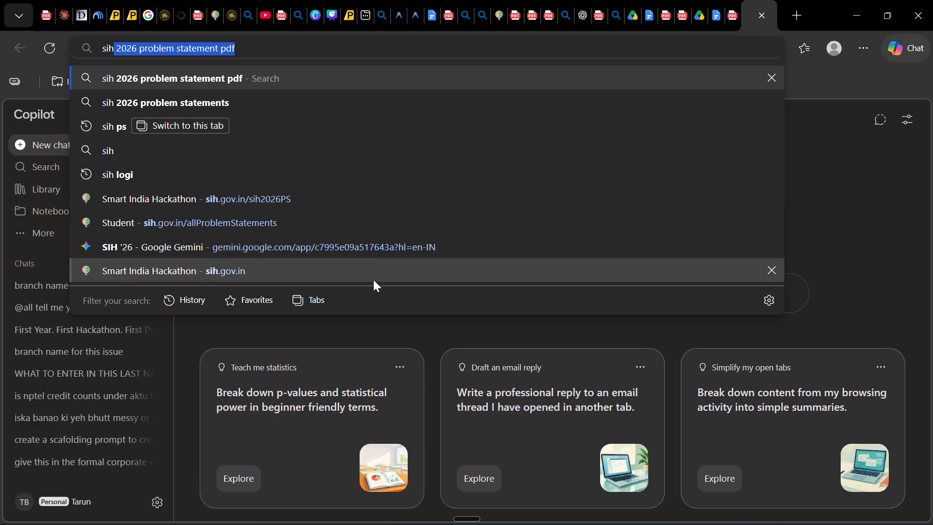
pyautogui.click(373, 280)
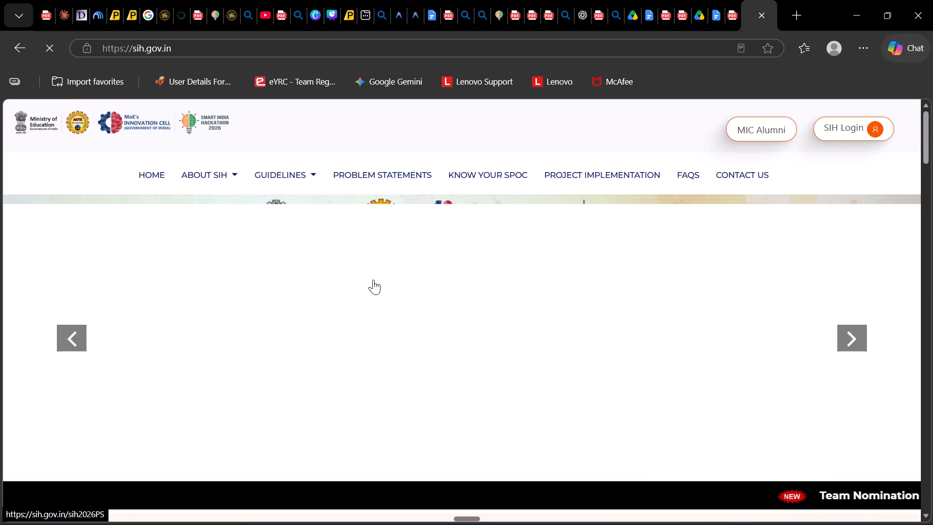
# Examine the SIH Process Flow and Timeline on the home page, skim down to the footer, and return to the announcement banner.
pyautogui.scroll(-1, 373, 280)
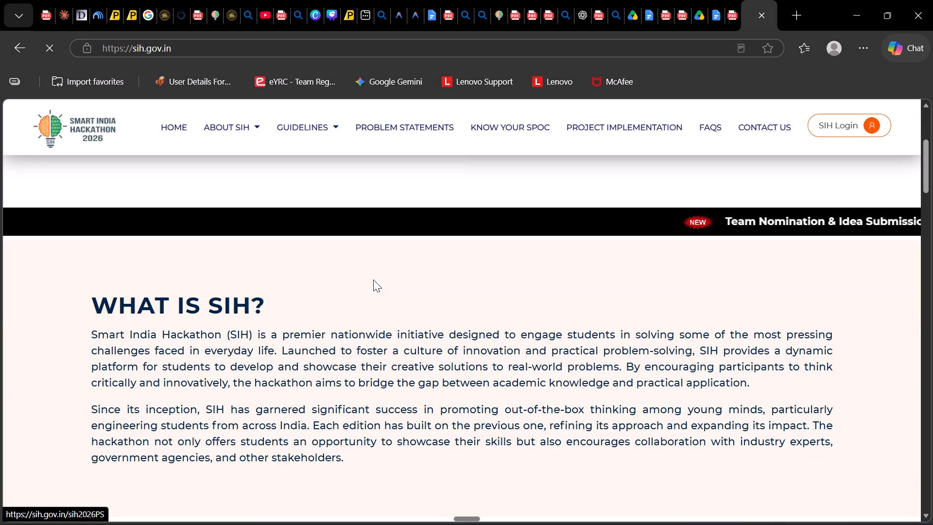
pyautogui.scroll(-7, 373, 280)
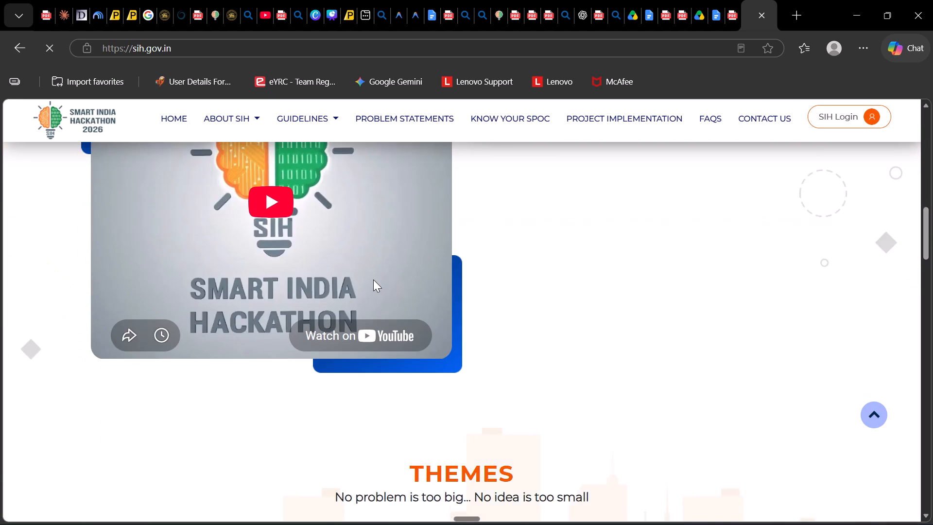
pyautogui.scroll(-6, 373, 280)
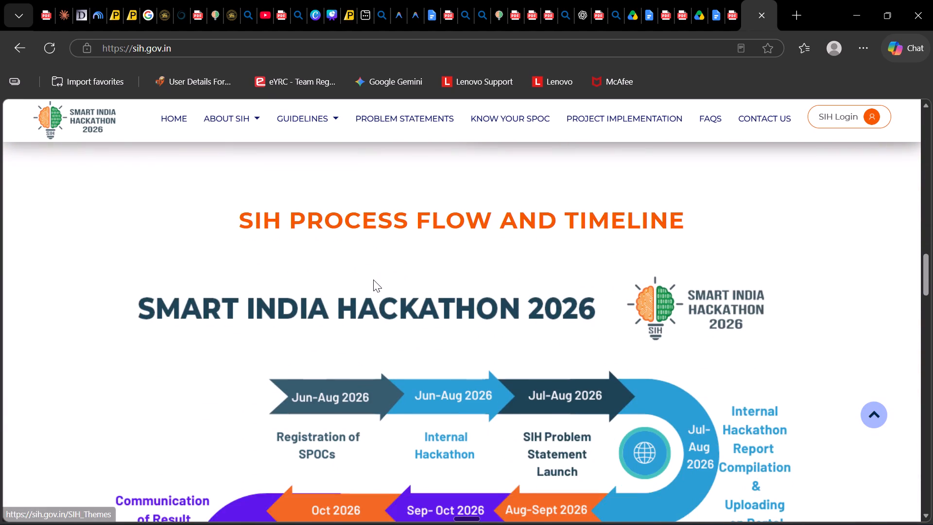
pyautogui.scroll(-2, 373, 280)
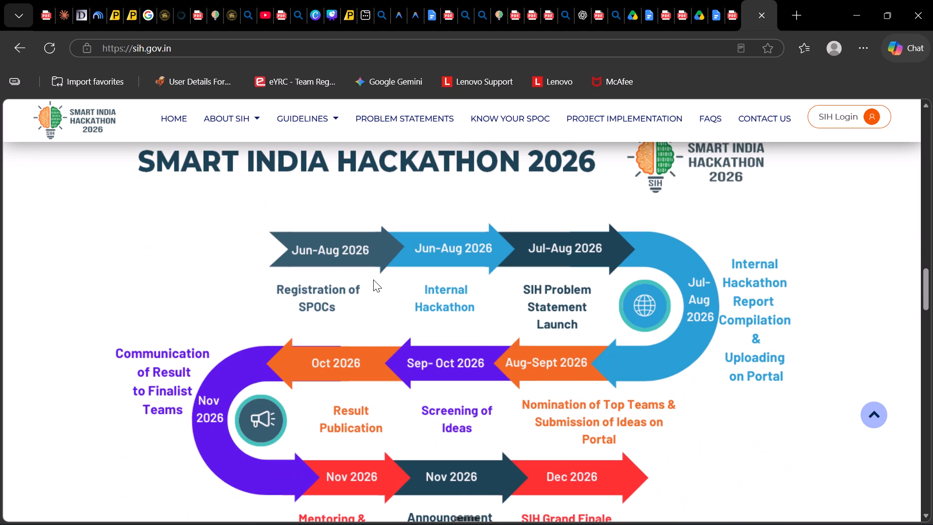
pyautogui.scroll(-1, 373, 280)
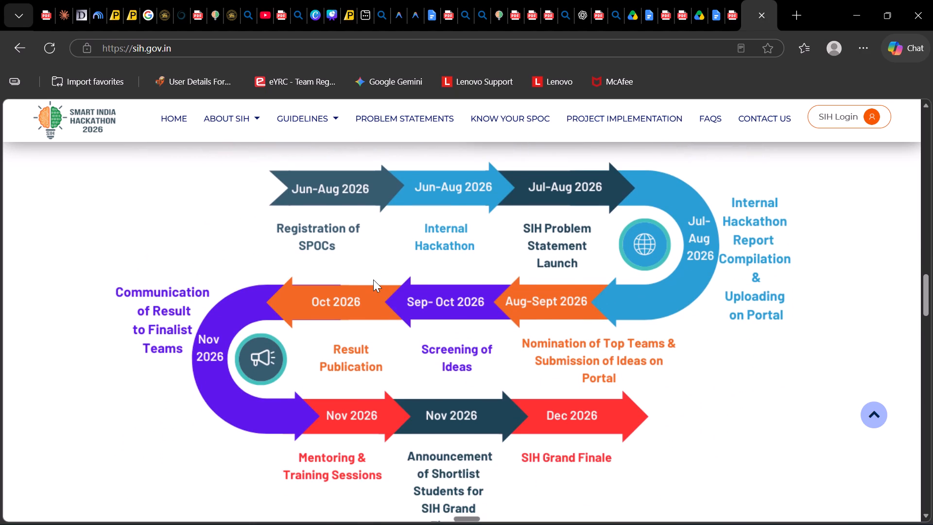
pyautogui.scroll(-1, 373, 280)
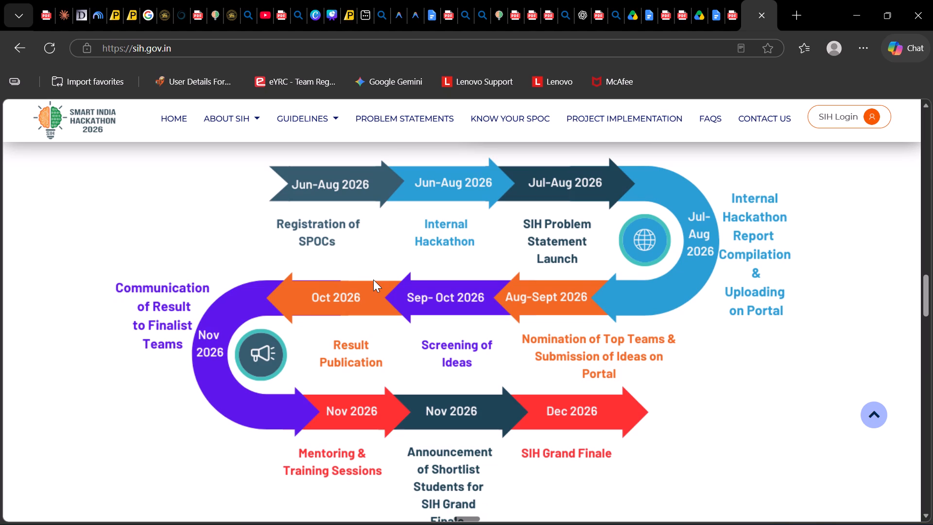
pyautogui.scroll(-6, 373, 280)
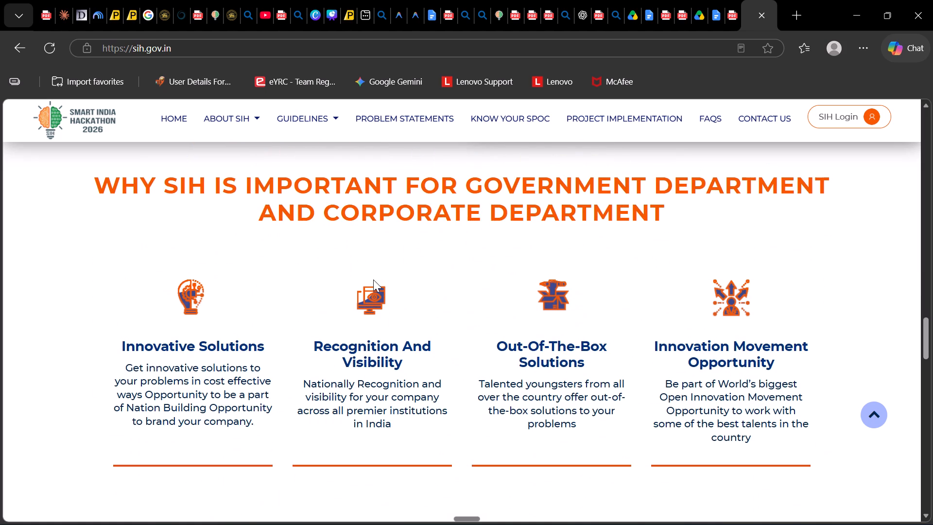
pyautogui.scroll(-7, 373, 280)
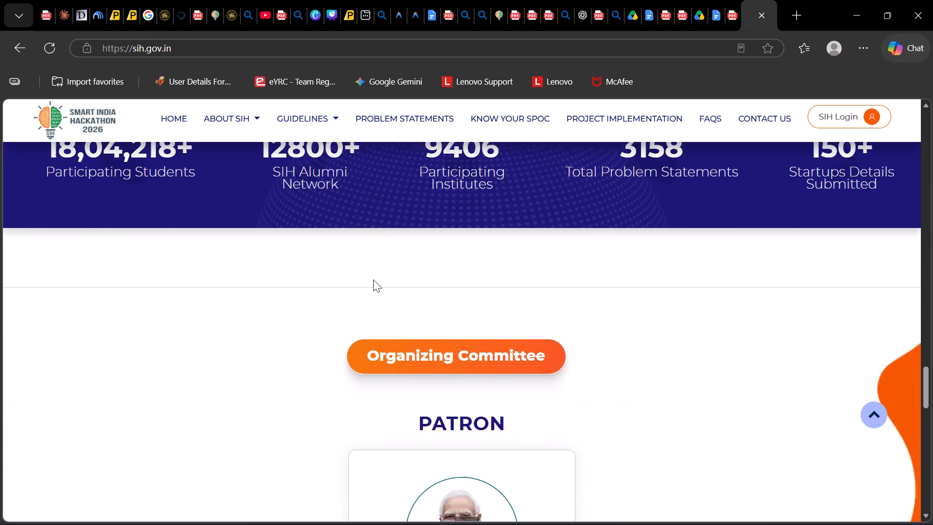
pyautogui.scroll(-7, 373, 280)
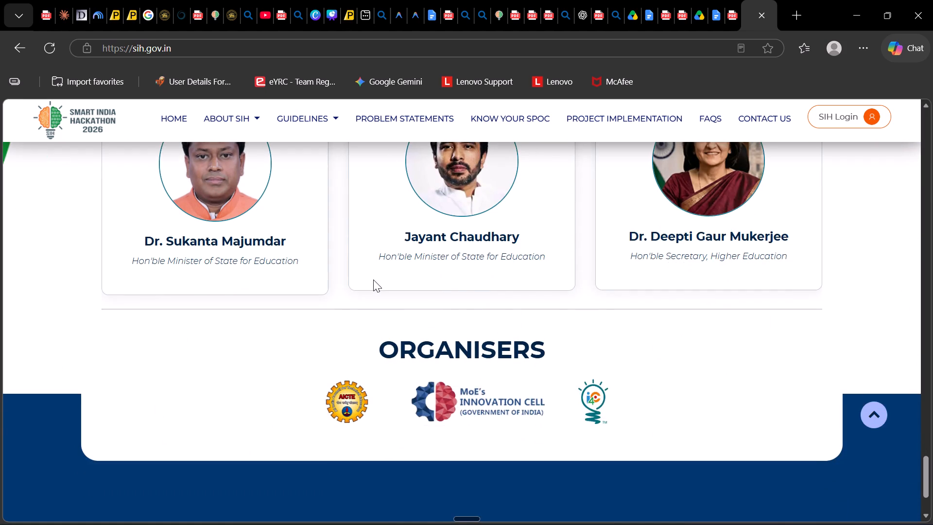
pyautogui.scroll(-2, 373, 280)
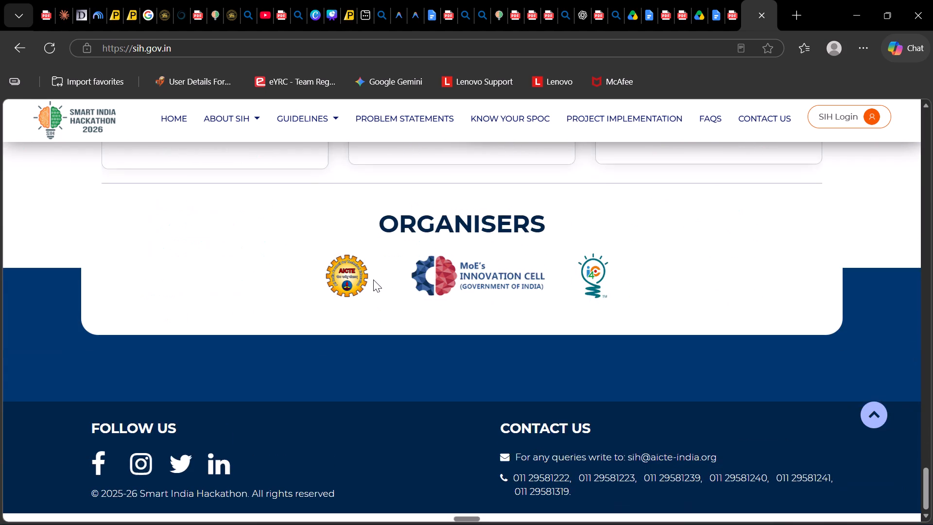
pyautogui.scroll(-2, 373, 280)
pyautogui.scroll(20, 373, 280)
pyautogui.scroll(16, 373, 280)
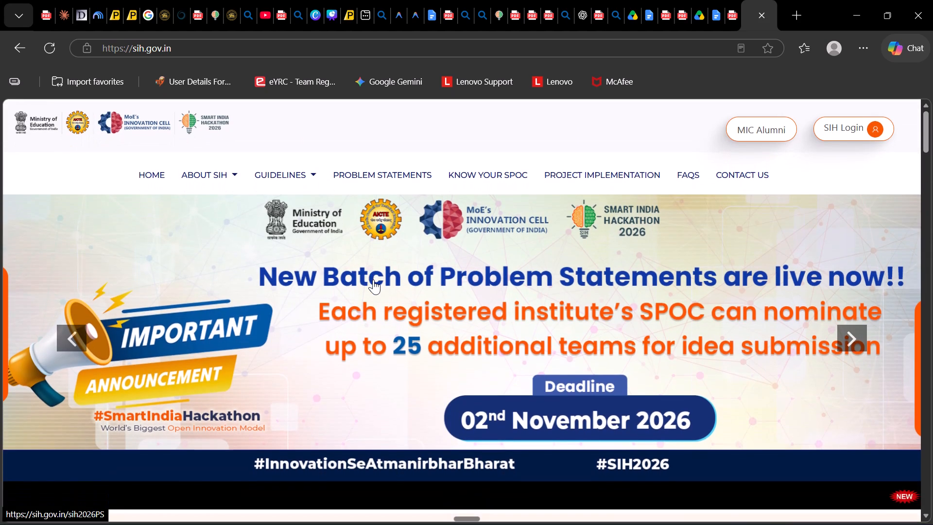